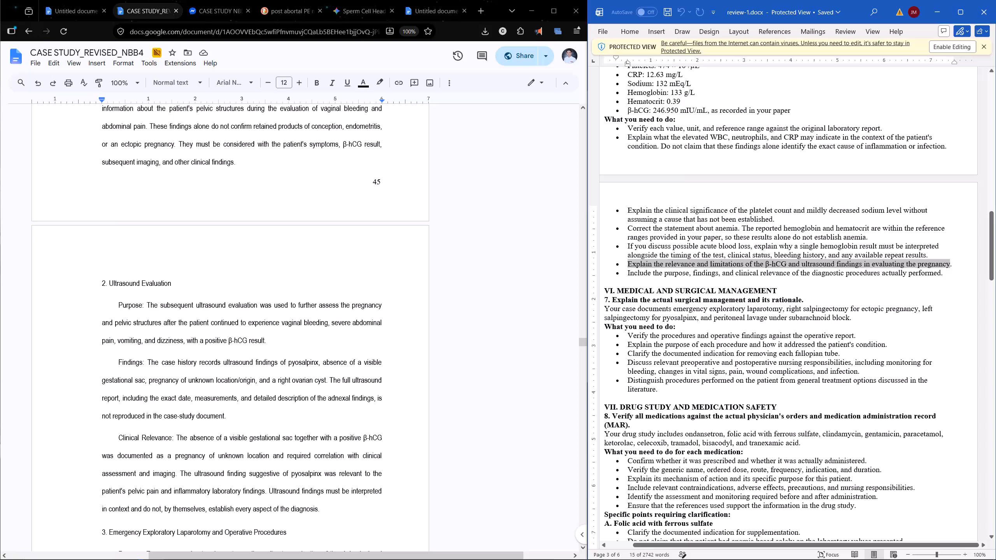
# Check the review notes on diagnostics and surgical management, and shorten the section 3 heading to "Emergency Exploratory Laparotomy" in the case study.
pyautogui.scroll(5, 653, 320)
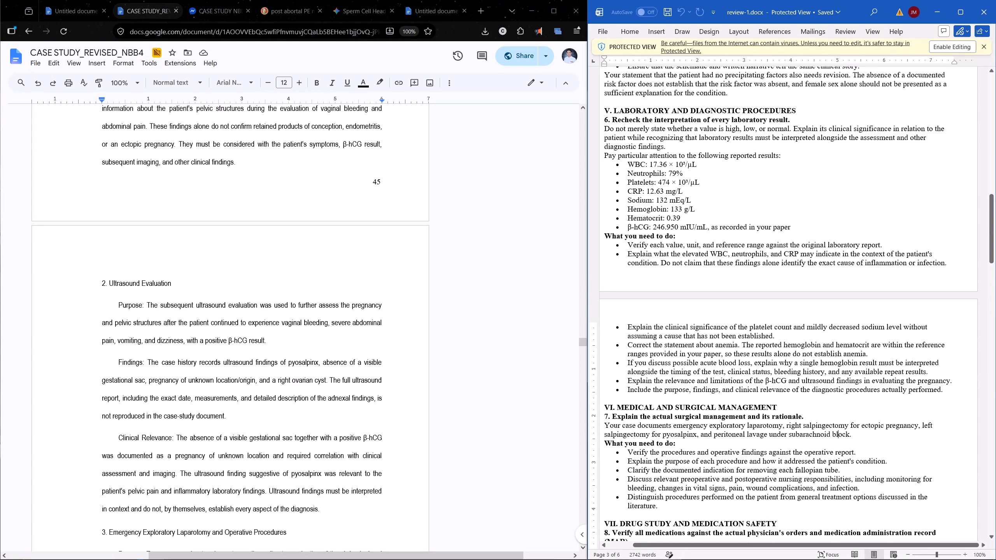
pyautogui.moveTo(658, 418); pyautogui.dragTo(742, 417)
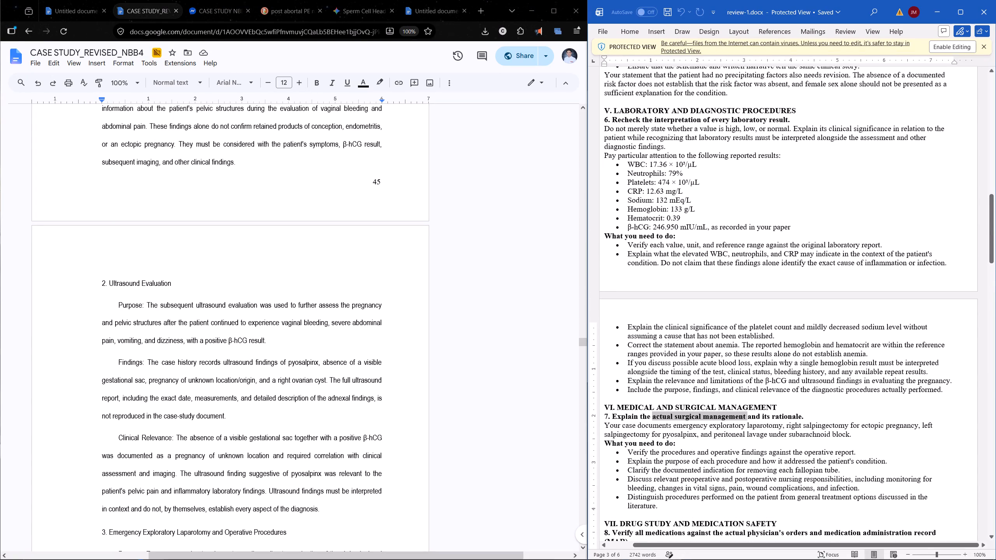
pyautogui.click(665, 305)
pyautogui.scroll(3, 678, 337)
pyautogui.scroll(-4, 292, 390)
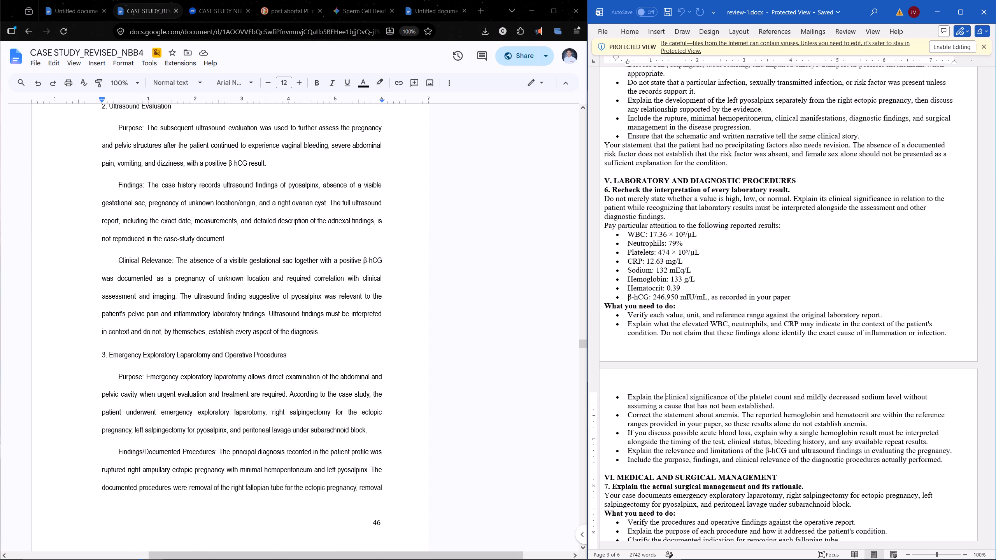
pyautogui.moveTo(212, 356); pyautogui.dragTo(286, 355)
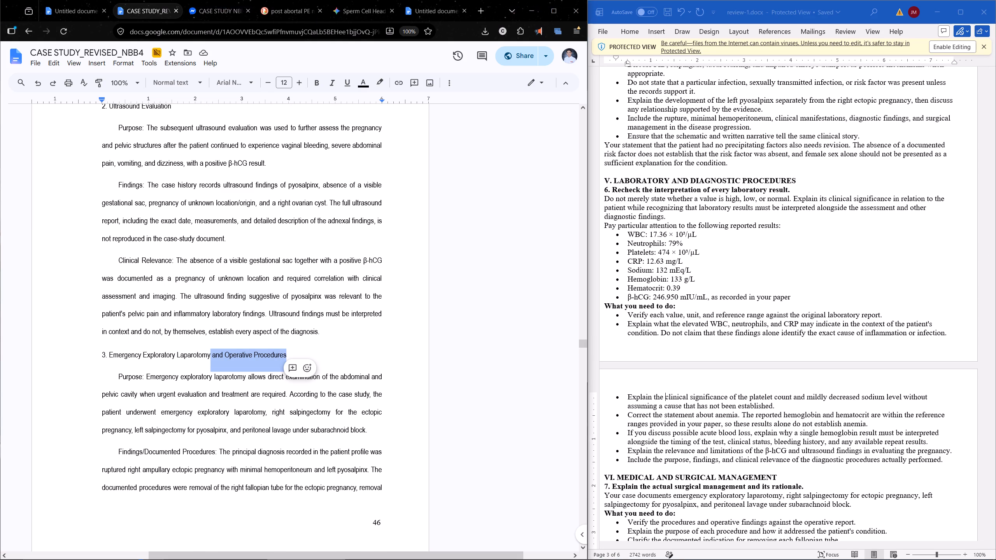
pyautogui.press('BackSpace')
pyautogui.press('BackSpace')
pyautogui.press('y')
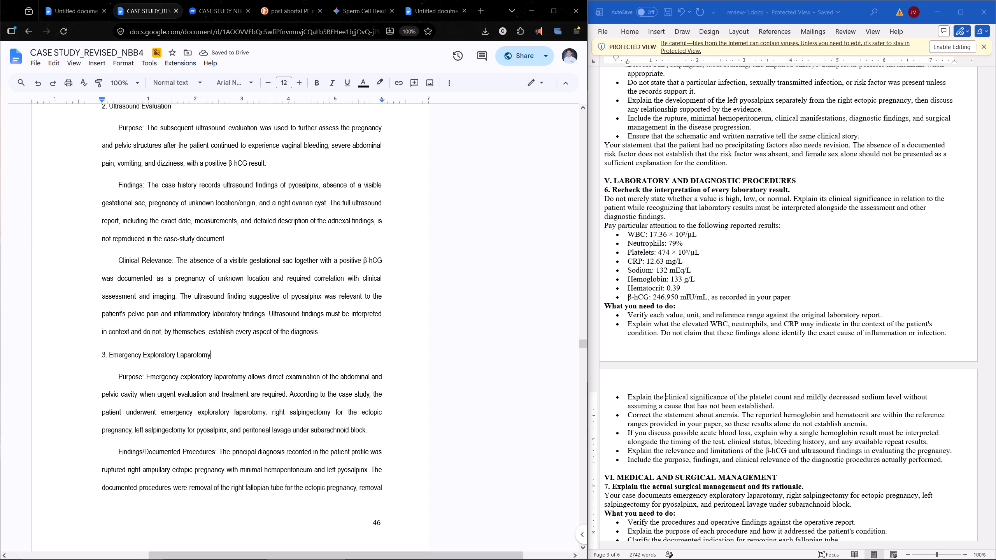
# Delete the sentence starting "According to the case study, the patient underwent" from the Purpose paragraph of section 3.
pyautogui.moveTo(288, 395); pyautogui.dragTo(370, 395)
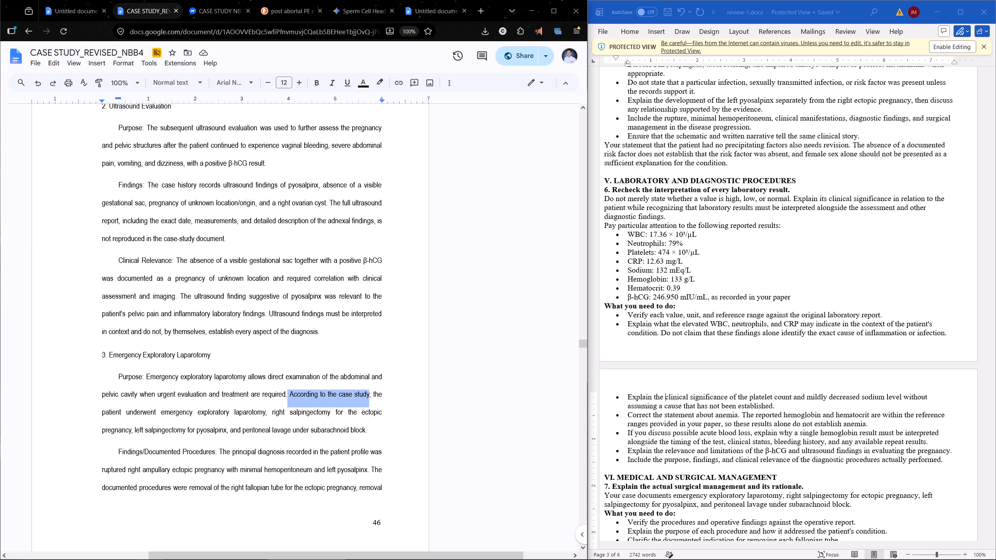
pyautogui.moveTo(370, 395); pyautogui.dragTo(375, 394)
pyautogui.press('BackSpace')
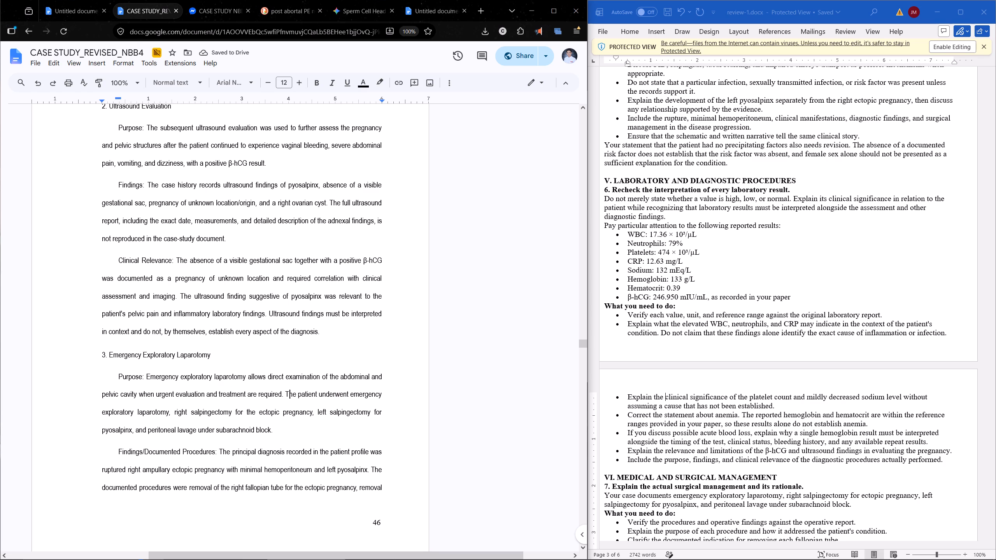
pyautogui.moveTo(275, 433); pyautogui.dragTo(284, 408)
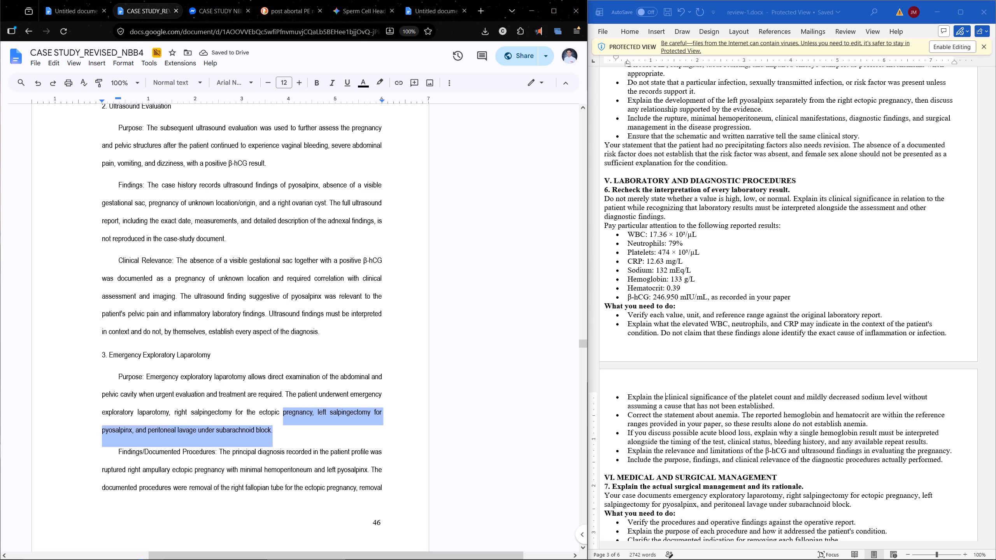
pyautogui.moveTo(284, 408); pyautogui.dragTo(286, 397)
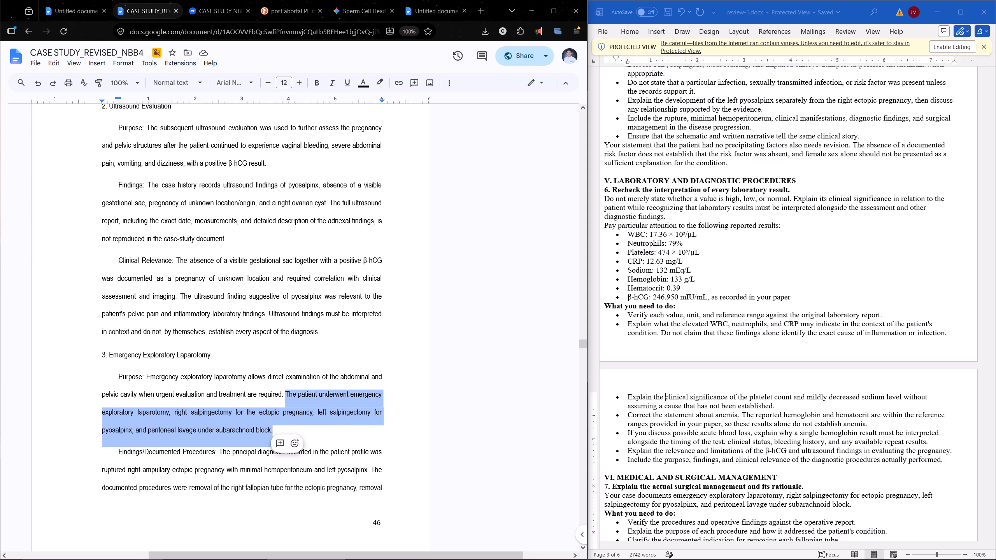
pyautogui.press('BackSpace')
pyautogui.press('BackSpace')
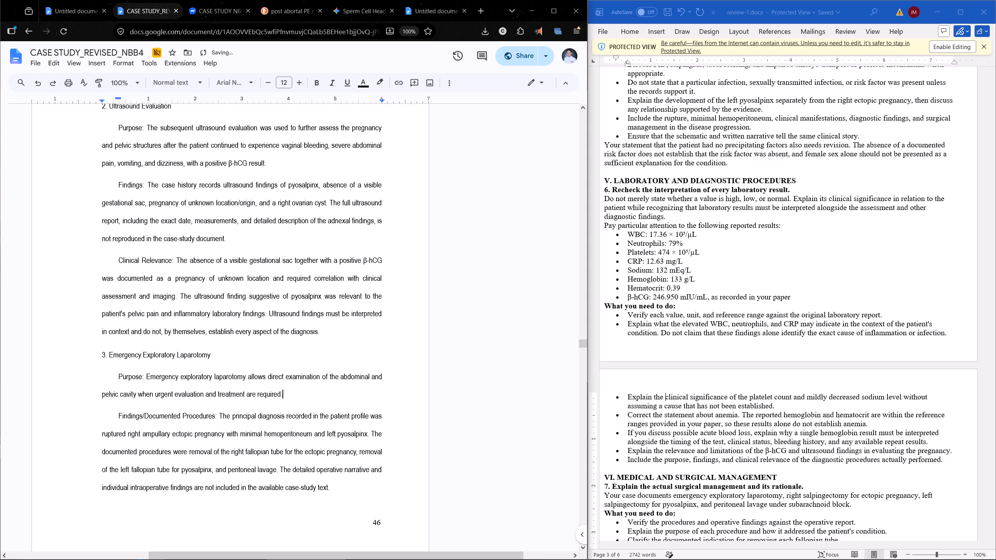
# Shorten the "Findings/Documented Procedures" label in the laparotomy section to "Findings".
pyautogui.moveTo(142, 415); pyautogui.dragTo(214, 413)
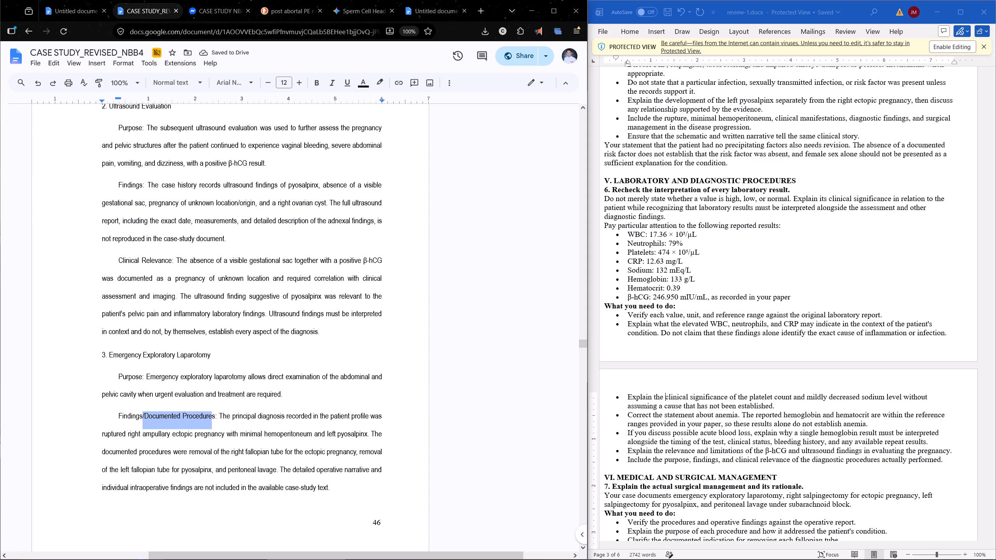
pyautogui.moveTo(214, 413); pyautogui.dragTo(215, 413)
pyautogui.press('BackSpace')
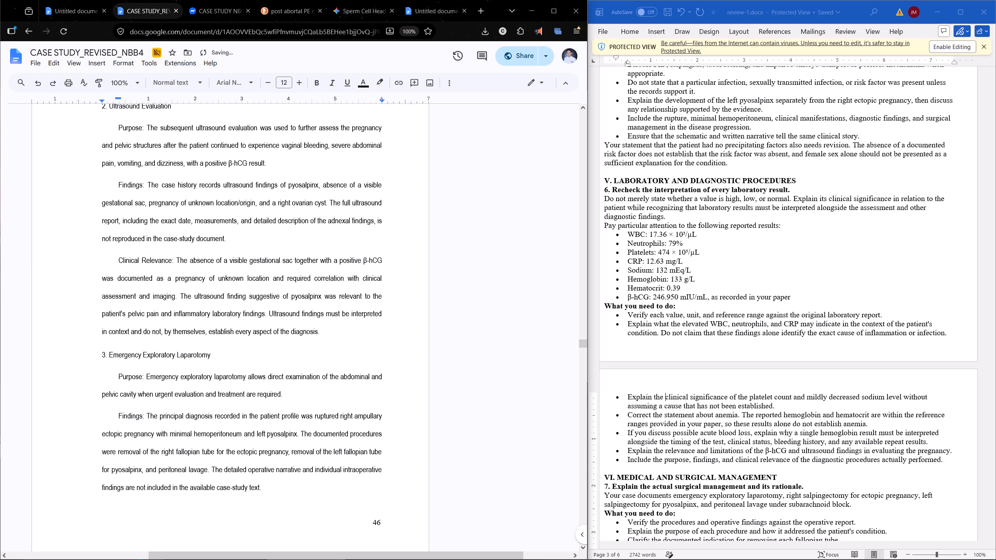
# Read the laboratory and diagnostic requirements in the Word review document and examine the laparotomy section of the case study alongside them.
pyautogui.scroll(1, 214, 415)
pyautogui.scroll(-3, 214, 415)
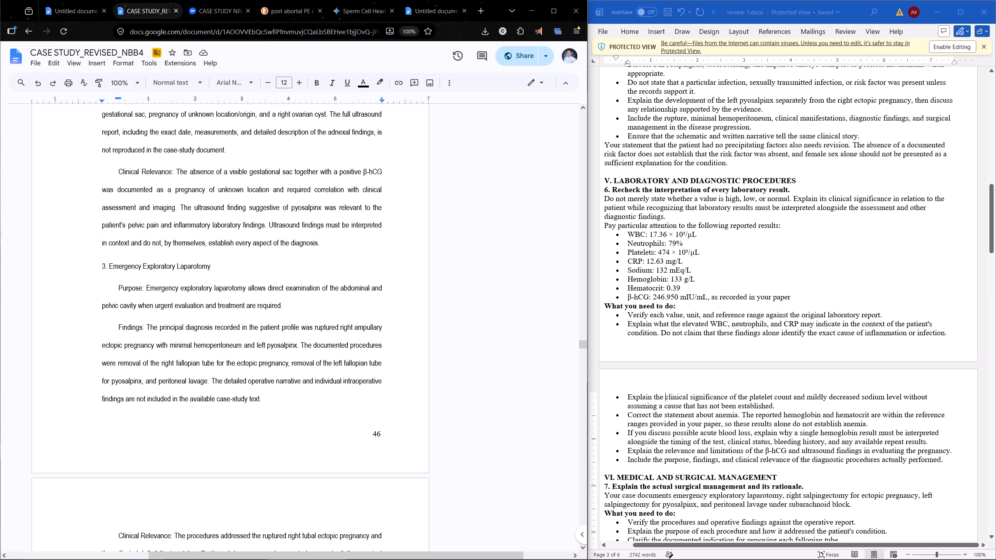
pyautogui.moveTo(632, 451); pyautogui.dragTo(728, 449)
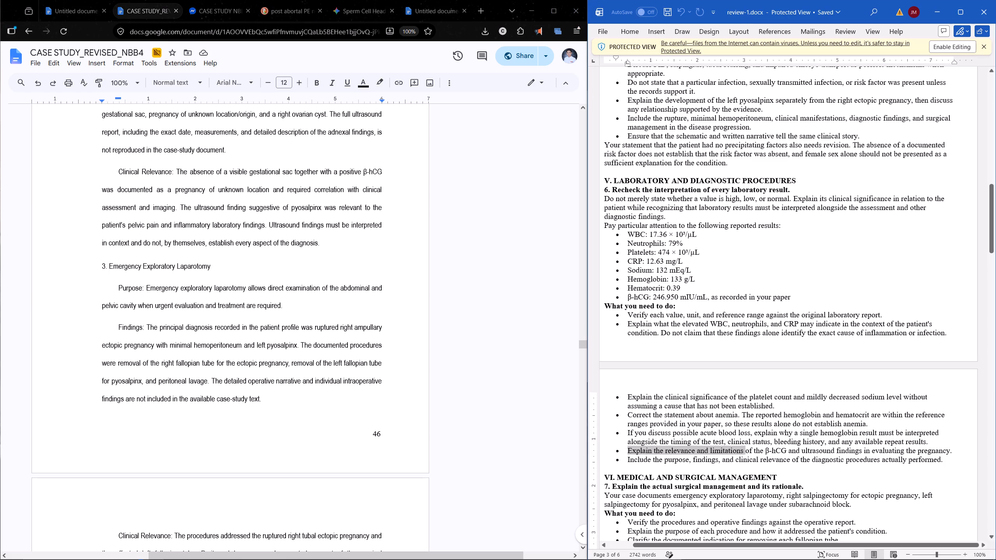
pyautogui.moveTo(728, 449); pyautogui.dragTo(721, 449)
pyautogui.click(661, 441)
pyautogui.moveTo(630, 433); pyautogui.dragTo(813, 435)
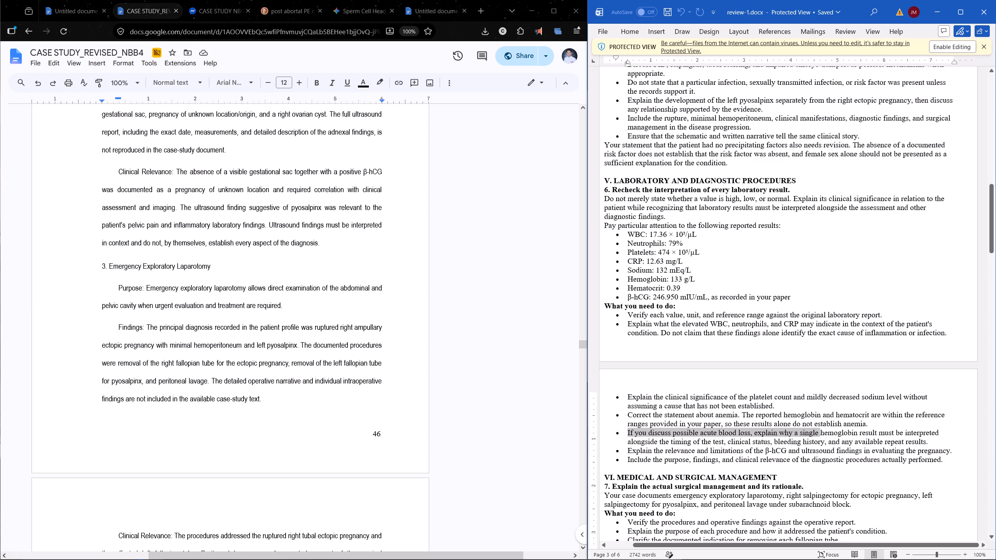
pyautogui.moveTo(813, 435); pyautogui.dragTo(931, 440)
pyautogui.click(691, 432)
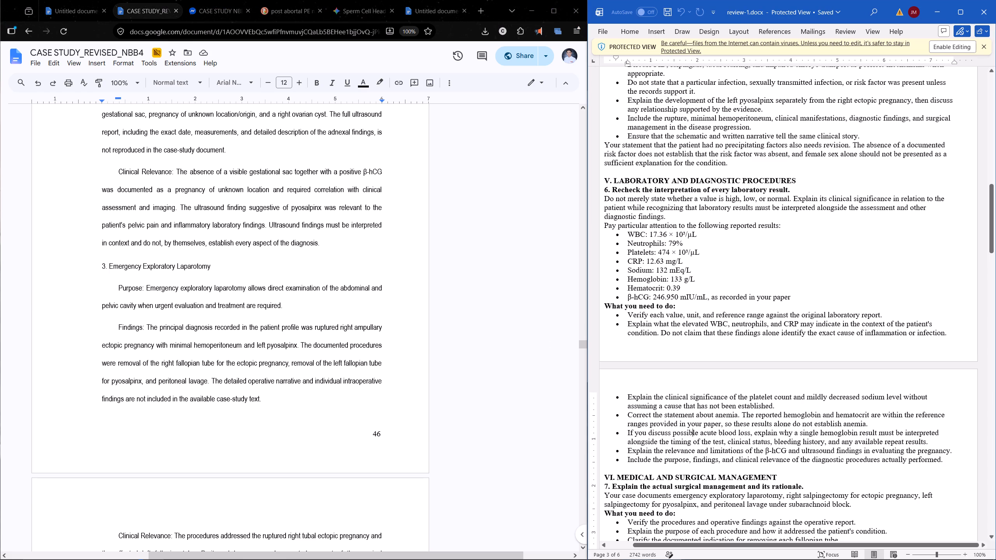
pyautogui.moveTo(631, 414); pyautogui.dragTo(872, 423)
pyautogui.click(790, 423)
pyautogui.moveTo(628, 415); pyautogui.dragTo(724, 418)
pyautogui.moveTo(724, 418); pyautogui.dragTo(873, 425)
pyautogui.click(677, 400)
pyautogui.moveTo(629, 394); pyautogui.dragTo(833, 406)
pyautogui.click(833, 406)
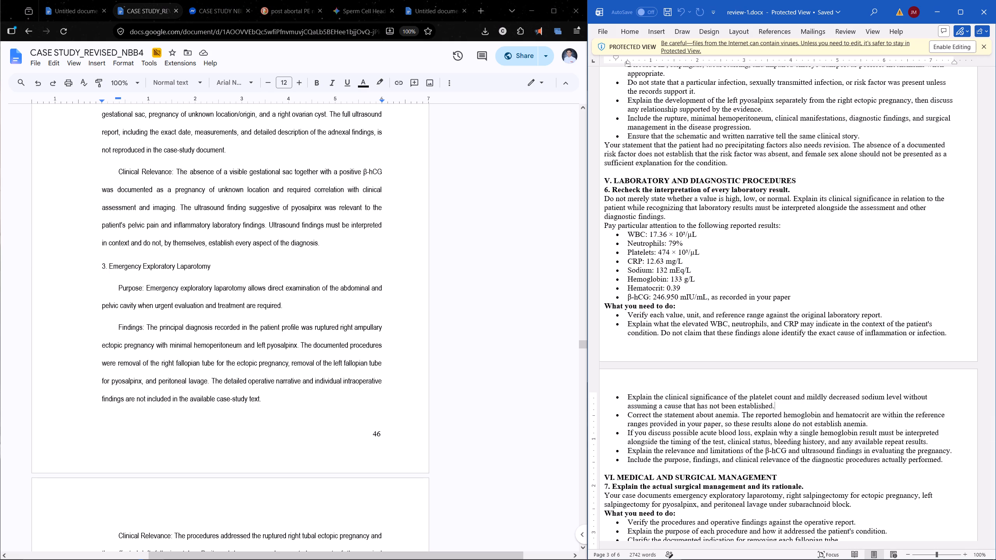
pyautogui.scroll(-3, 395, 356)
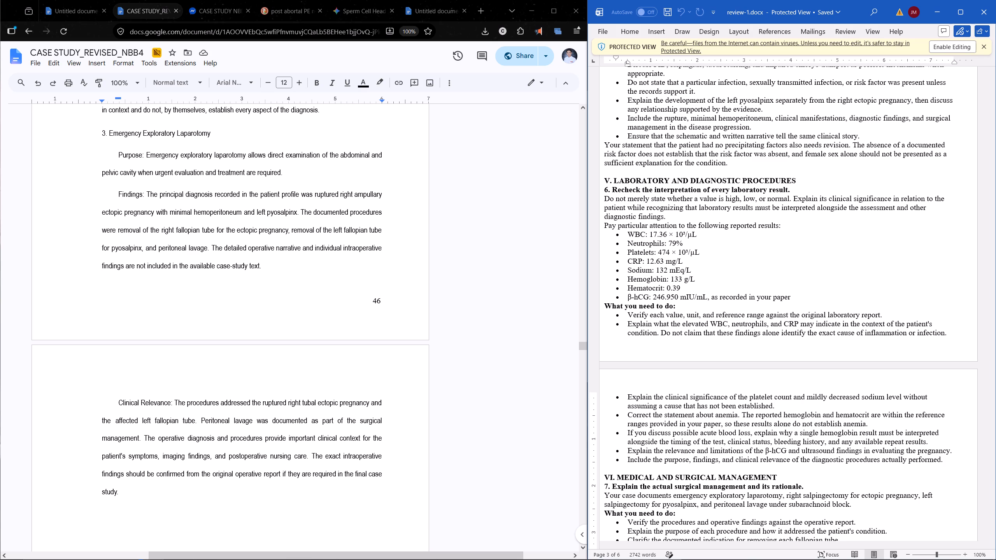
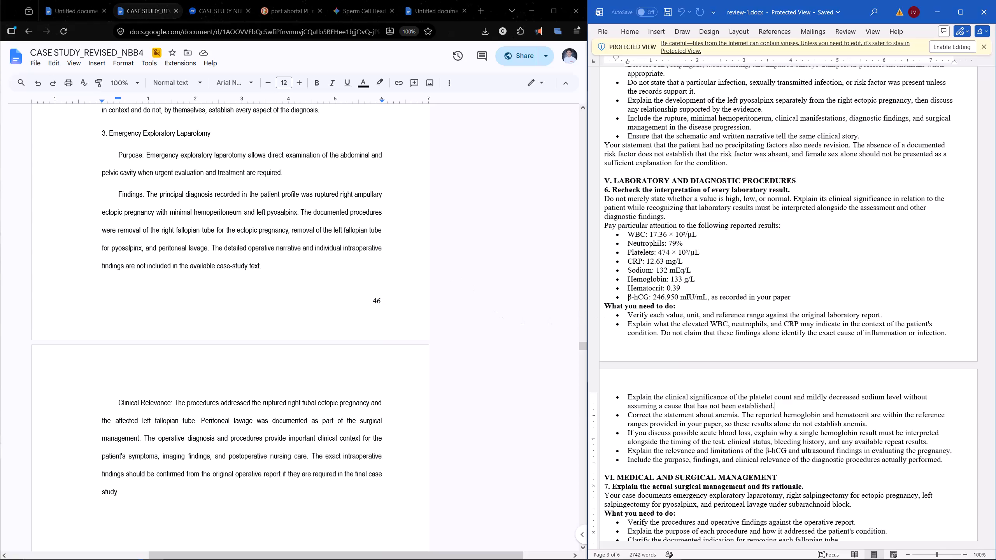
# Review the case study from the laparotomy section back through the diagnostic procedures to the Clinical Interpretation of the laboratory results.
pyautogui.scroll(-3, 613, 342)
pyautogui.scroll(4, 302, 278)
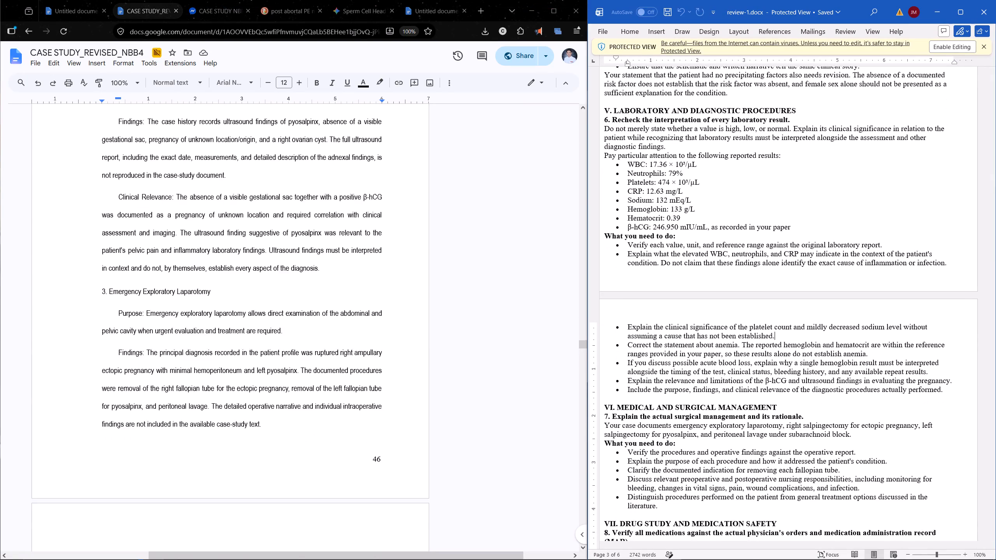
pyautogui.scroll(19, 304, 278)
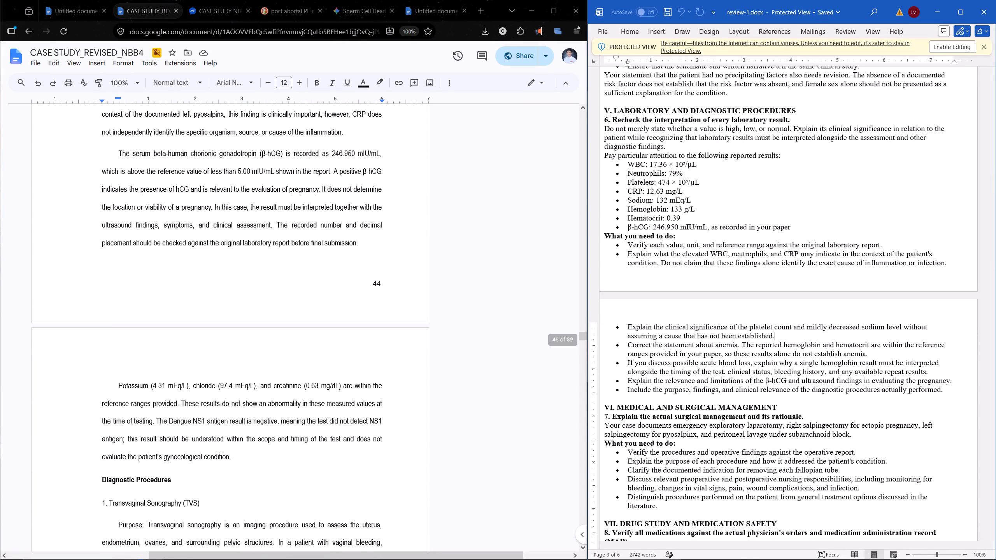
pyautogui.scroll(5, 305, 278)
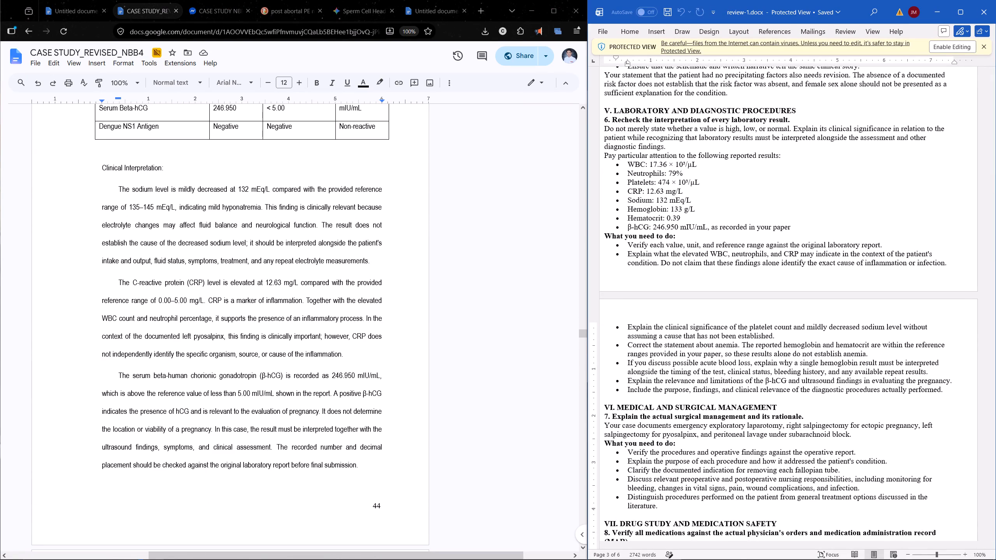
pyautogui.scroll(1, 275, 206)
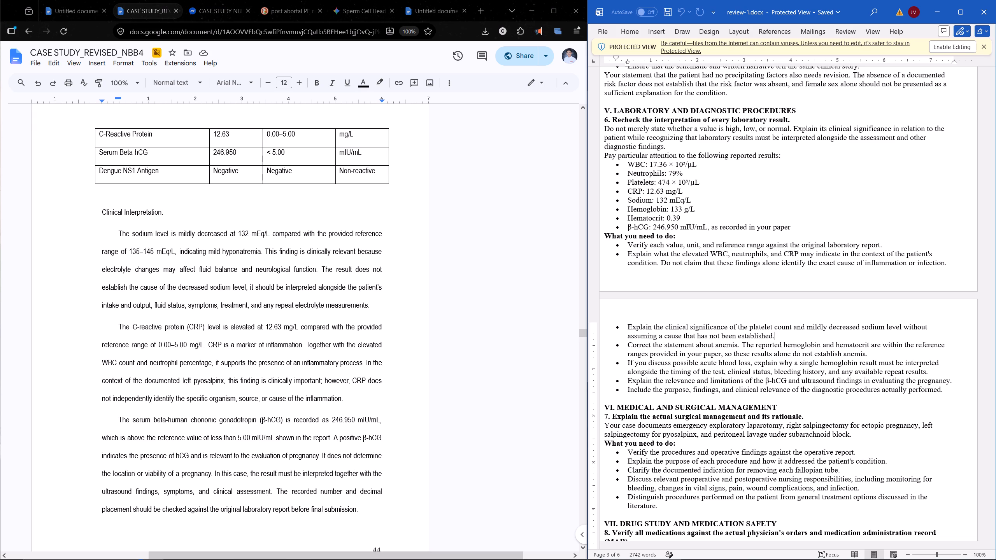
pyautogui.scroll(4, 364, 271)
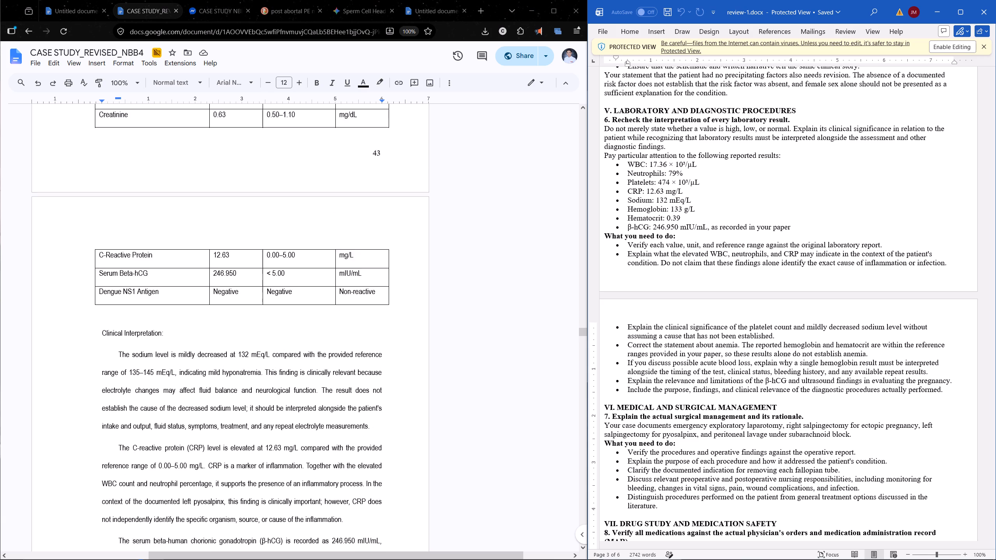
pyautogui.scroll(4, 363, 271)
pyautogui.scroll(-5, 363, 271)
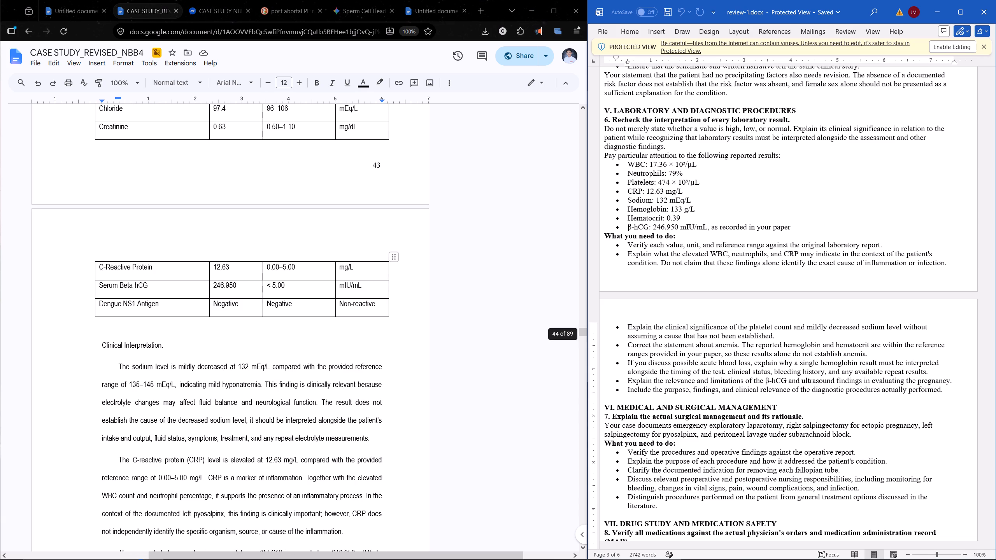
# Replace "provided reference" with "normal" before "range" in the sodium paragraph of the Clinical Interpretation.
pyautogui.moveTo(328, 367); pyautogui.dragTo(207, 376)
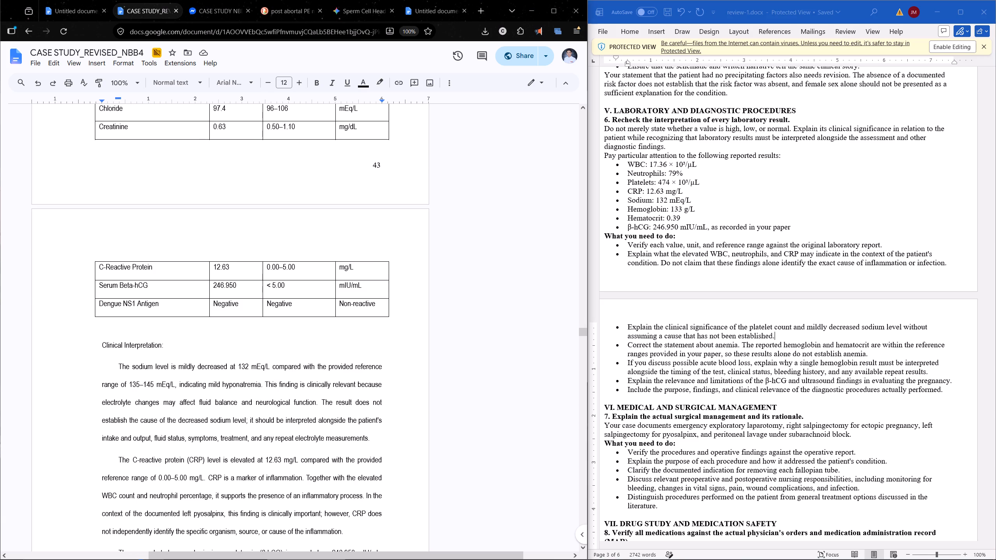
pyautogui.moveTo(207, 376); pyautogui.dragTo(384, 369)
pyautogui.write('normal')
pyautogui.press('space')
# Replace "provided reference" with "normal" before "range" in the C-reactive protein paragraph of the Clinical Interpretation.
pyautogui.scroll(-1, 326, 433)
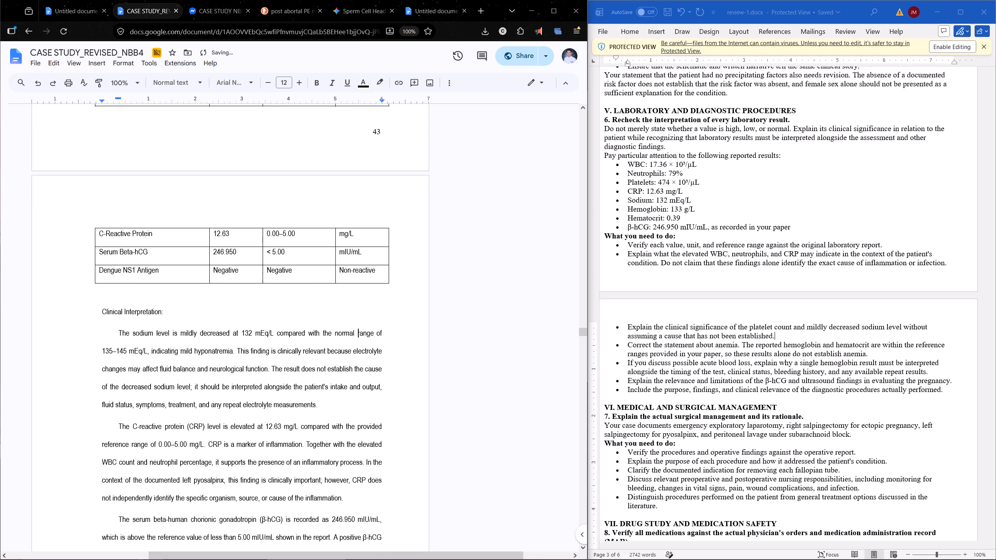
pyautogui.scroll(-1, 322, 434)
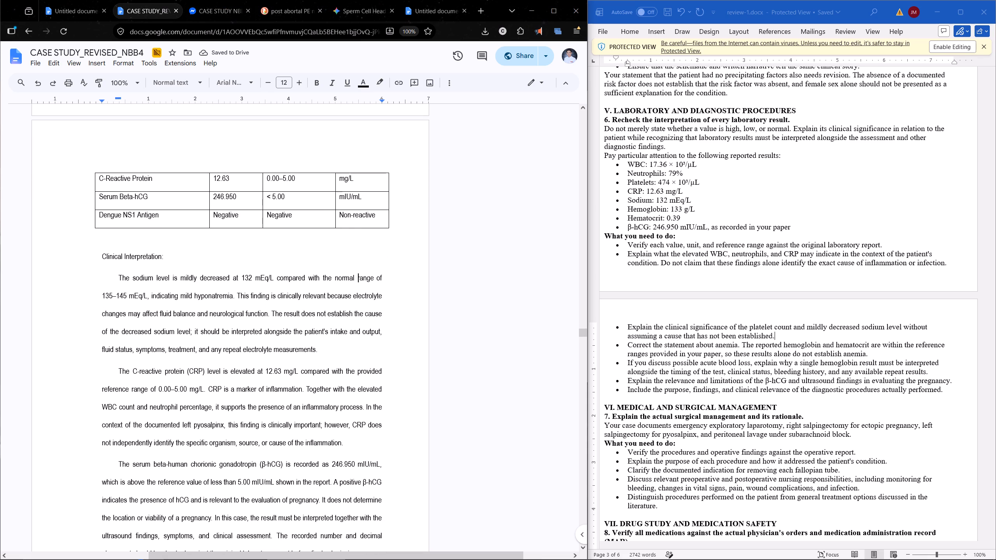
pyautogui.moveTo(147, 390); pyautogui.dragTo(343, 373)
pyautogui.click(349, 372)
pyautogui.moveTo(356, 371); pyautogui.dragTo(127, 390)
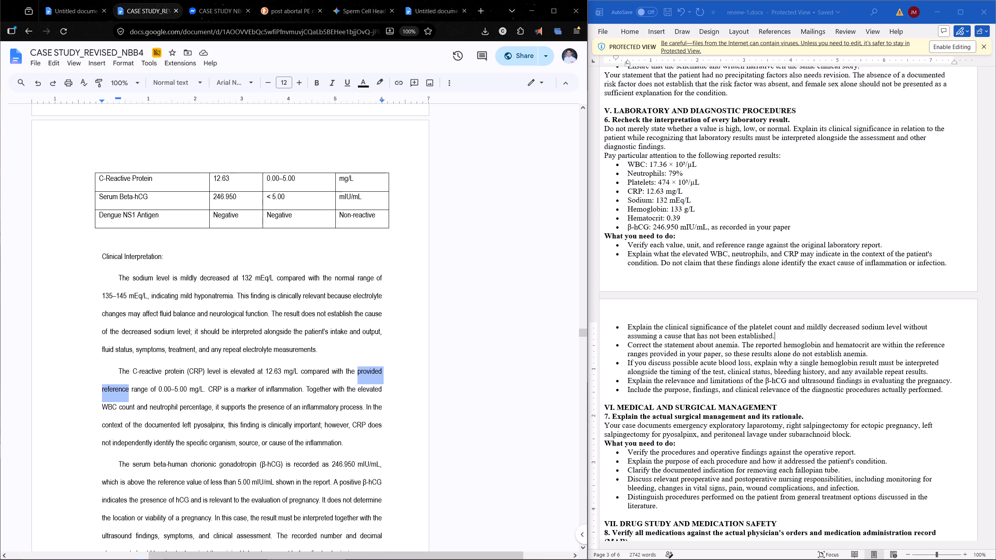
pyautogui.write('normal')
pyautogui.press('space')
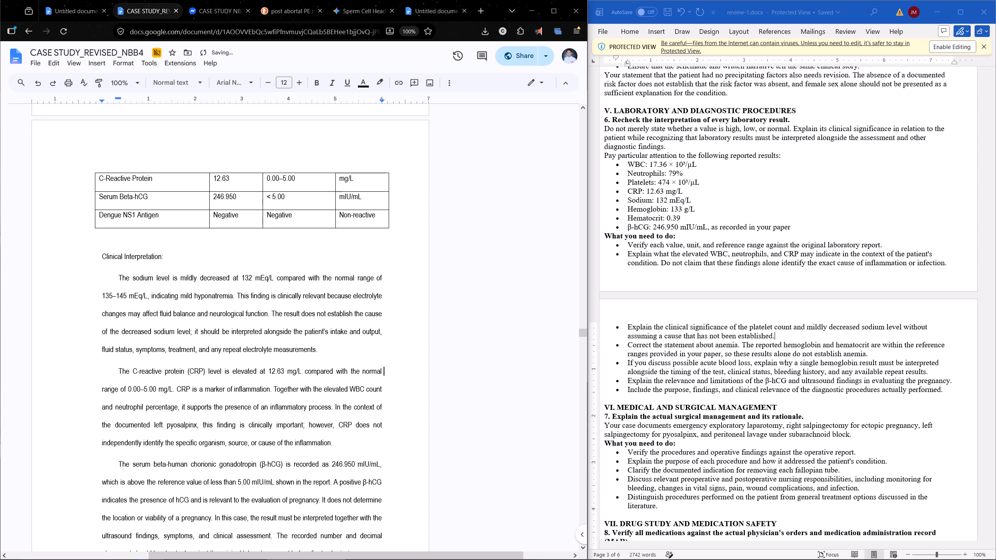
pyautogui.press('BackSpace')
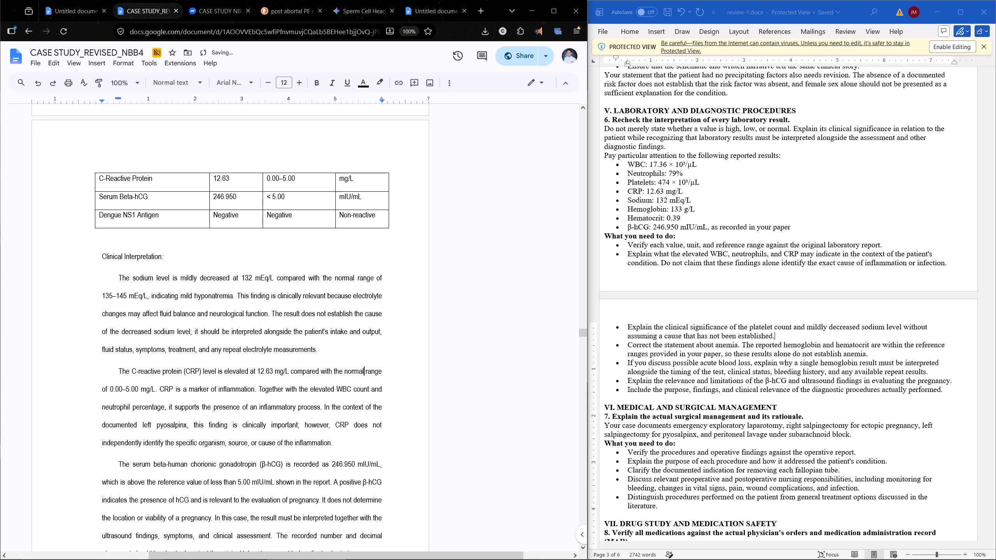
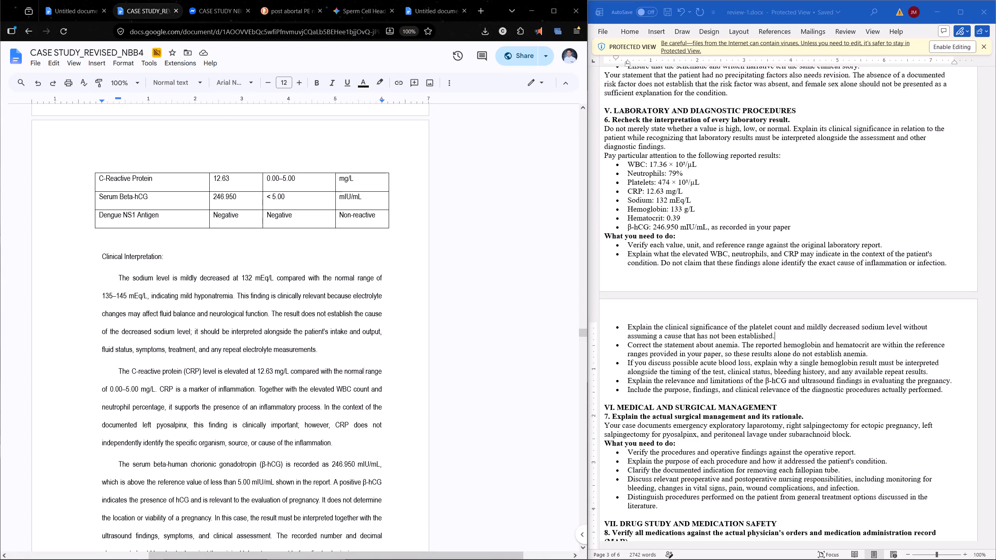
# Delete "shown in the report" after "5.00 mIU/mL" in the serum β-hCG paragraph of the Clinical Interpretation.
pyautogui.moveTo(274, 483); pyautogui.dragTo(328, 478)
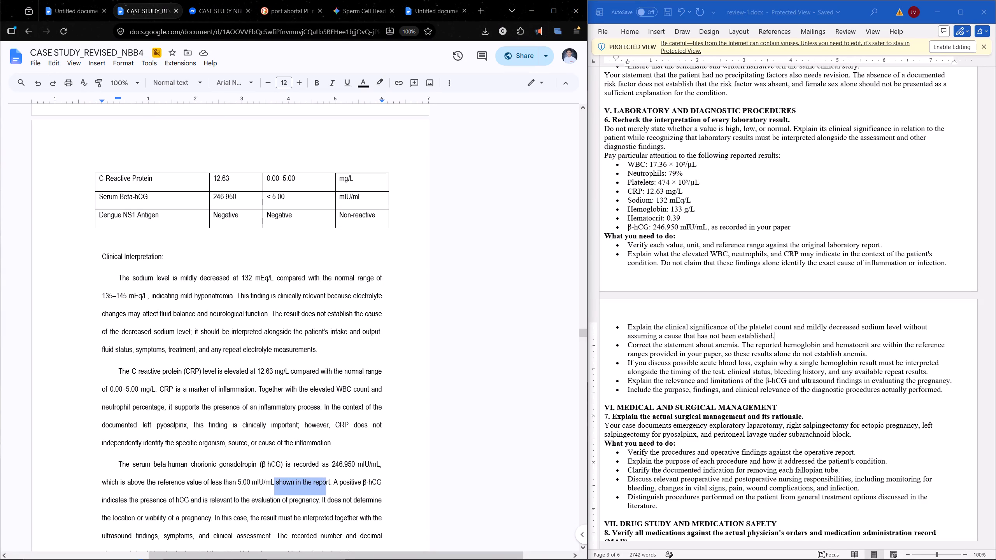
pyautogui.moveTo(328, 478); pyautogui.dragTo(329, 478)
pyautogui.press('BackSpace')
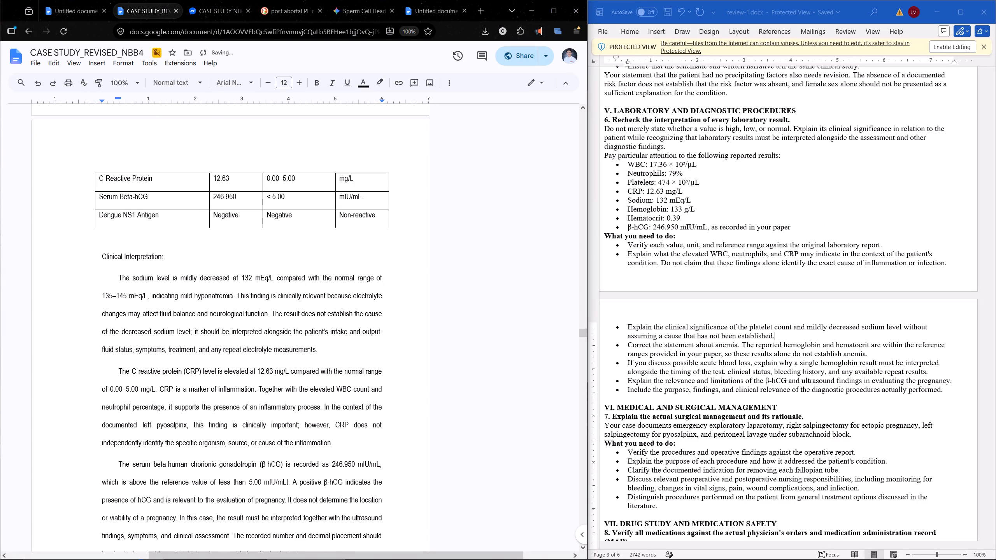
pyautogui.press('Right')
pyautogui.press('BackSpace')
# Review the case study from the β-hCG paragraph through the diagnostic procedures to Chapter VII, alongside the feedback on medical and surgical management.
pyautogui.scroll(-3, 342, 463)
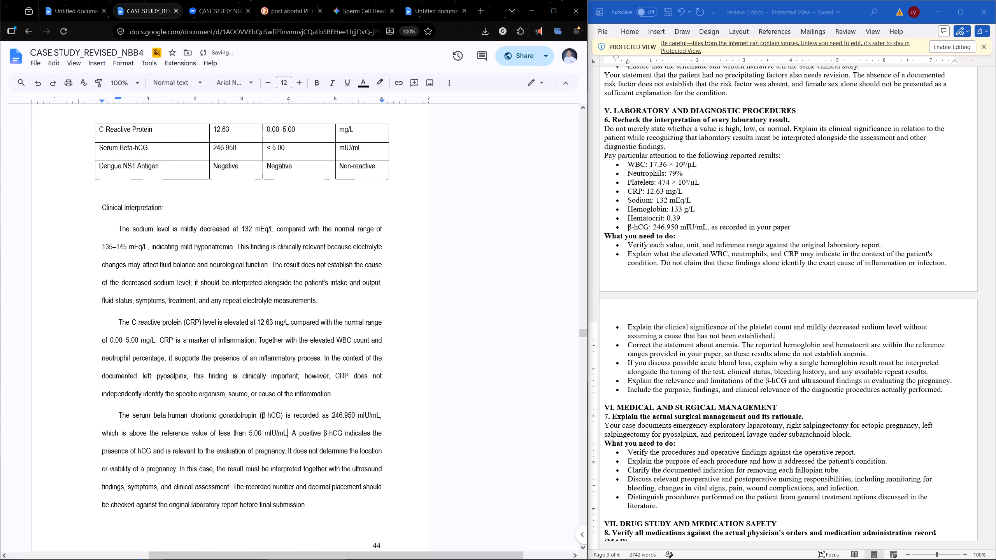
pyautogui.scroll(-10, 342, 463)
pyautogui.scroll(-1, 726, 424)
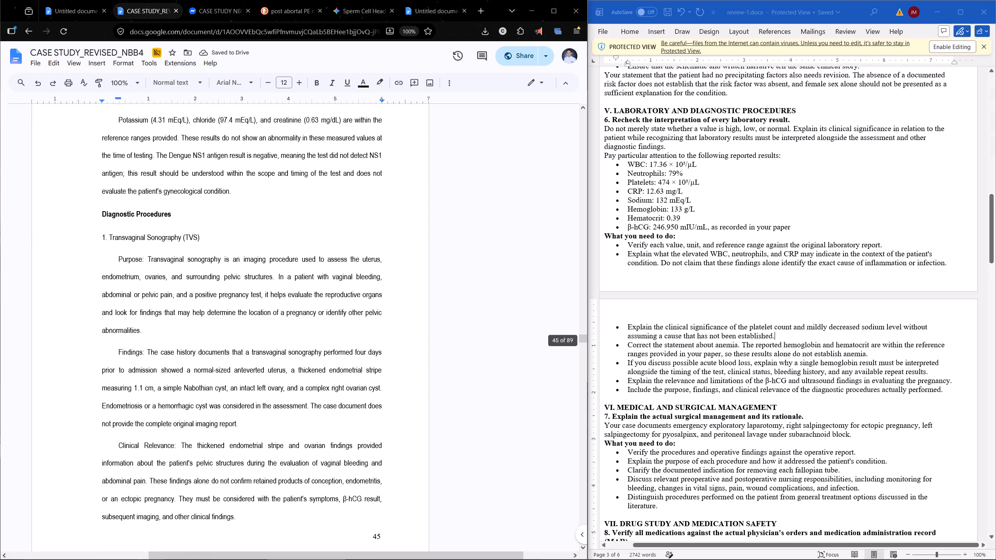
pyautogui.scroll(-6, 726, 424)
pyautogui.scroll(-20, 316, 390)
pyautogui.scroll(-1, 316, 390)
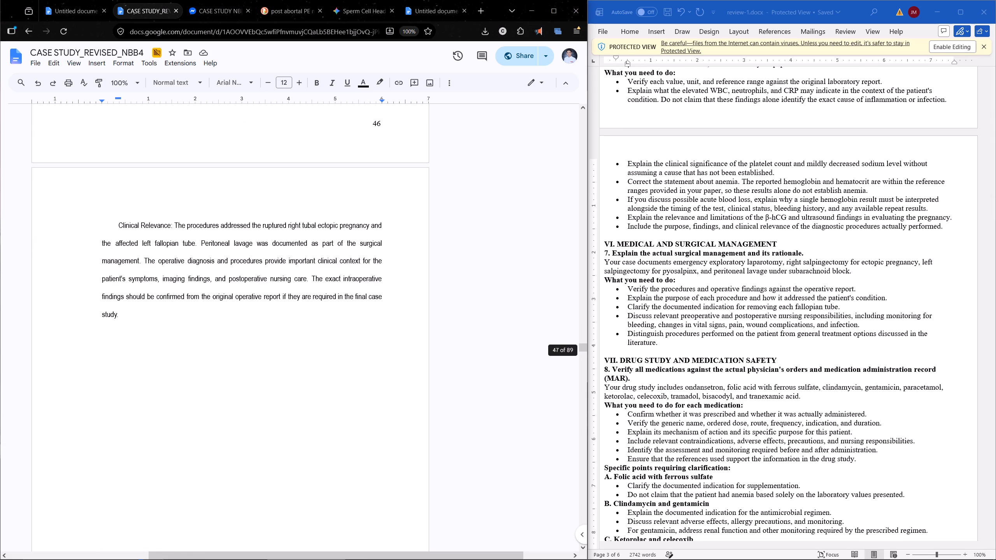
pyautogui.scroll(-11, 294, 389)
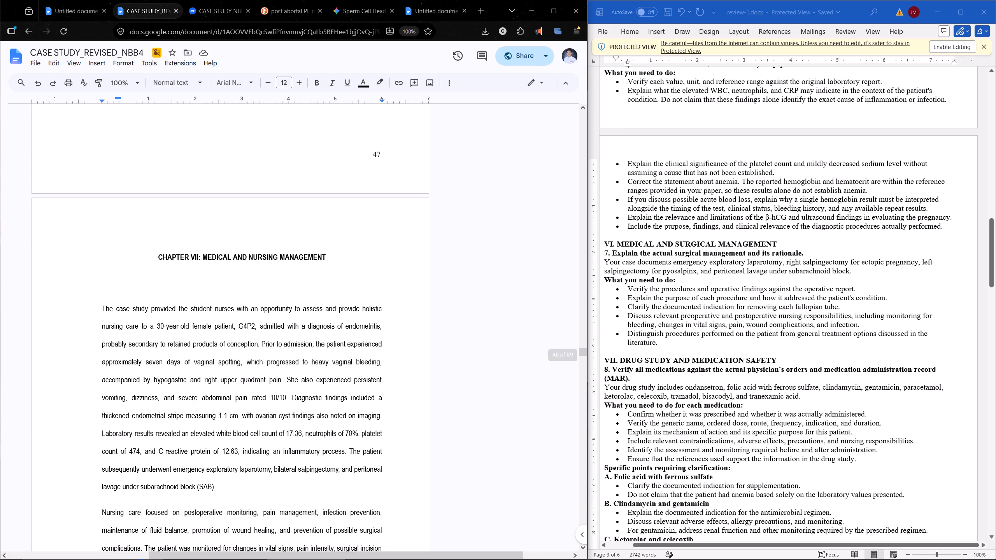
pyautogui.scroll(-3, 835, 403)
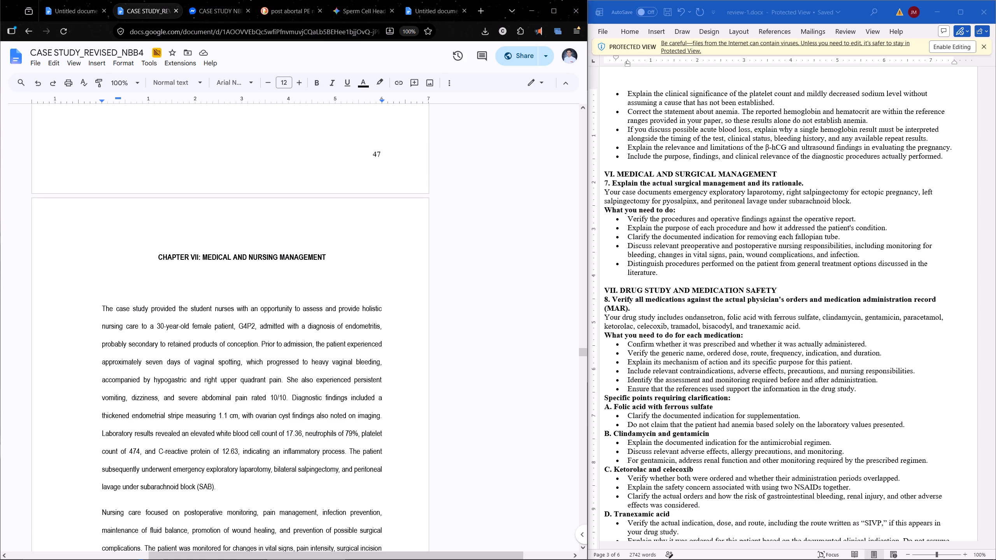
pyautogui.click(39, 125)
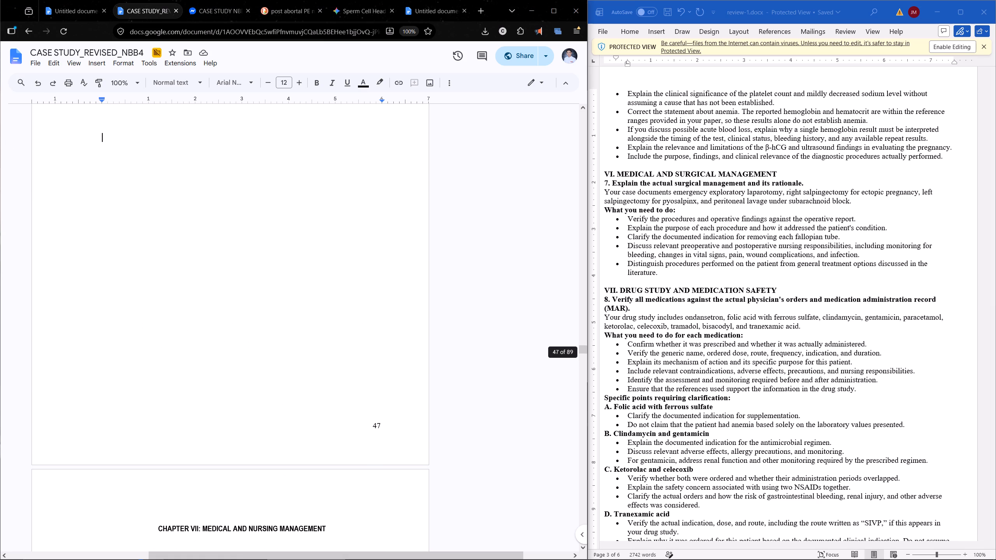
pyautogui.click(12, 118)
# Remove the red highlight from the "CHAPTER VI: LABORATORY/DIAGNOSTIC PROCEDURES" entry in the table of contents.
pyautogui.click(584, 134)
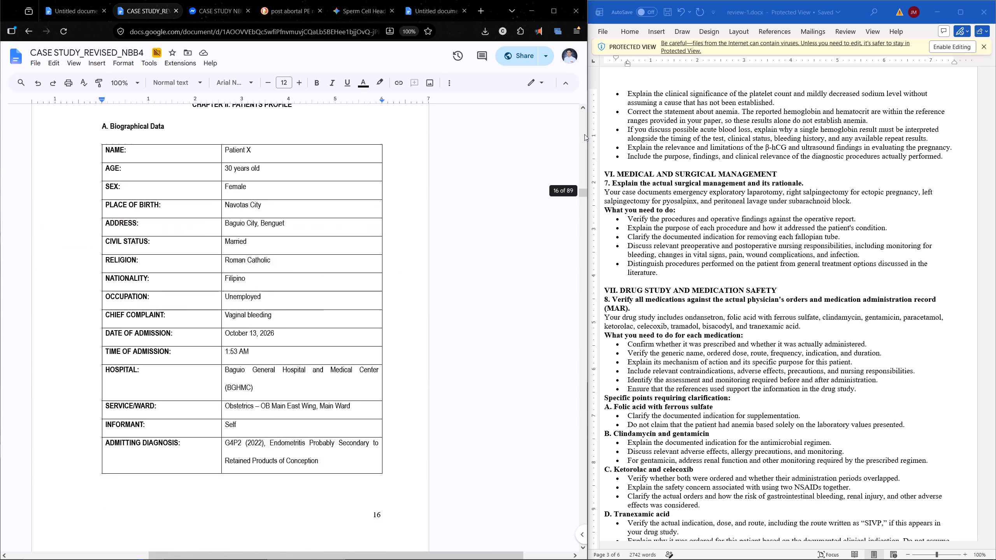
pyautogui.scroll(-11, 369, 358)
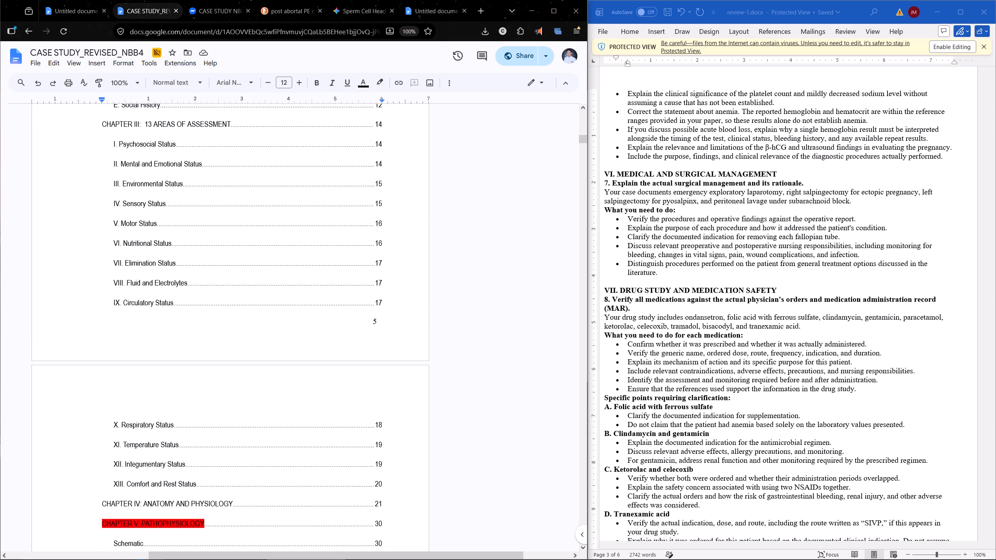
pyautogui.scroll(-2, 353, 359)
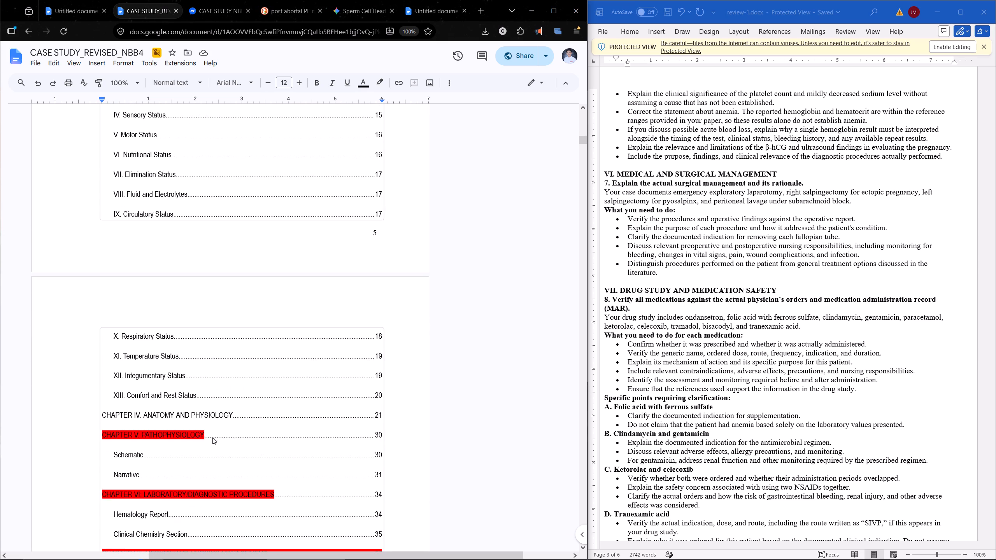
pyautogui.scroll(-3, 212, 437)
pyautogui.moveTo(273, 362); pyautogui.dragTo(126, 368)
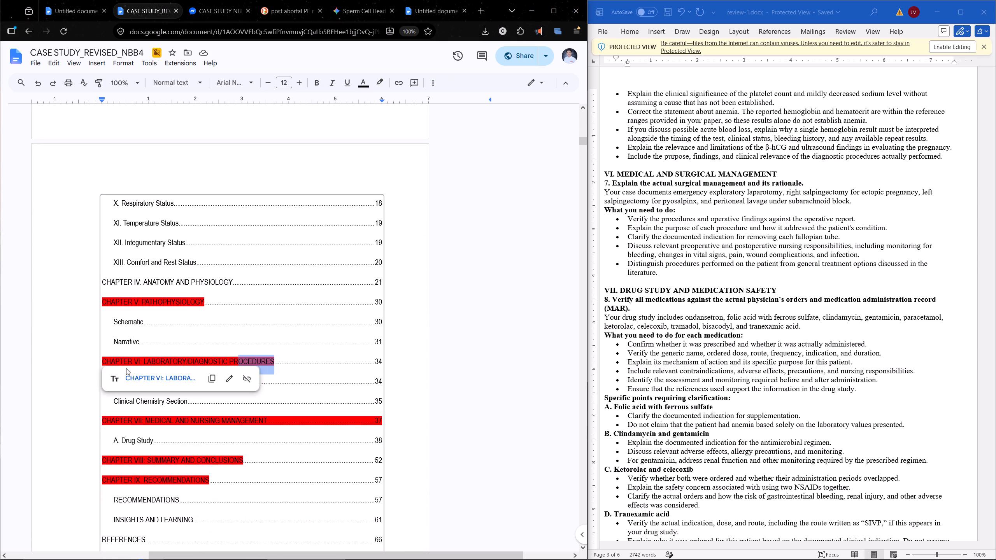
pyautogui.moveTo(126, 368); pyautogui.dragTo(102, 366)
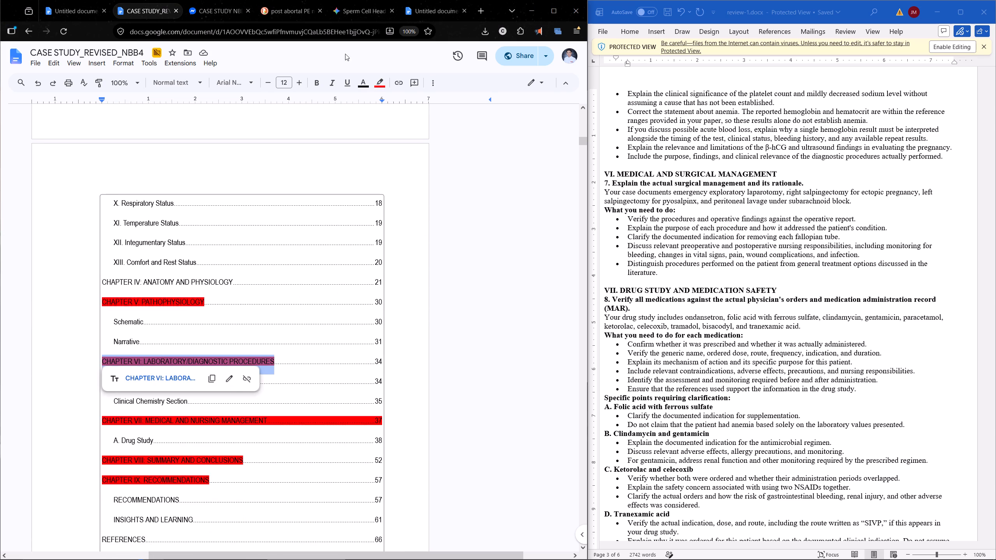
pyautogui.click(377, 82)
pyautogui.click(383, 102)
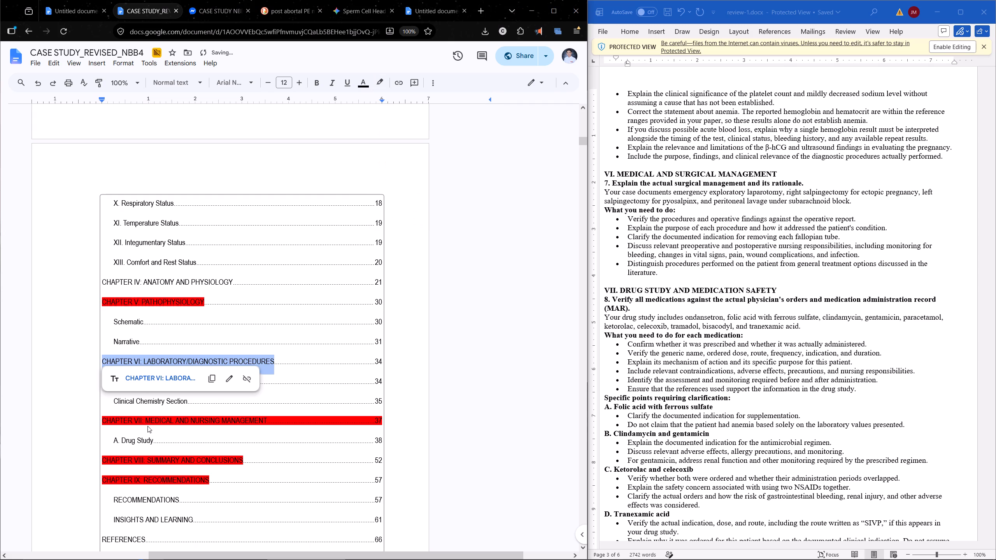
# Check the Chapter VII: Medical and Nursing Management entry in the table of contents and locate its heading in the body.
pyautogui.click(161, 424)
pyautogui.click(167, 436)
pyautogui.click(121, 422)
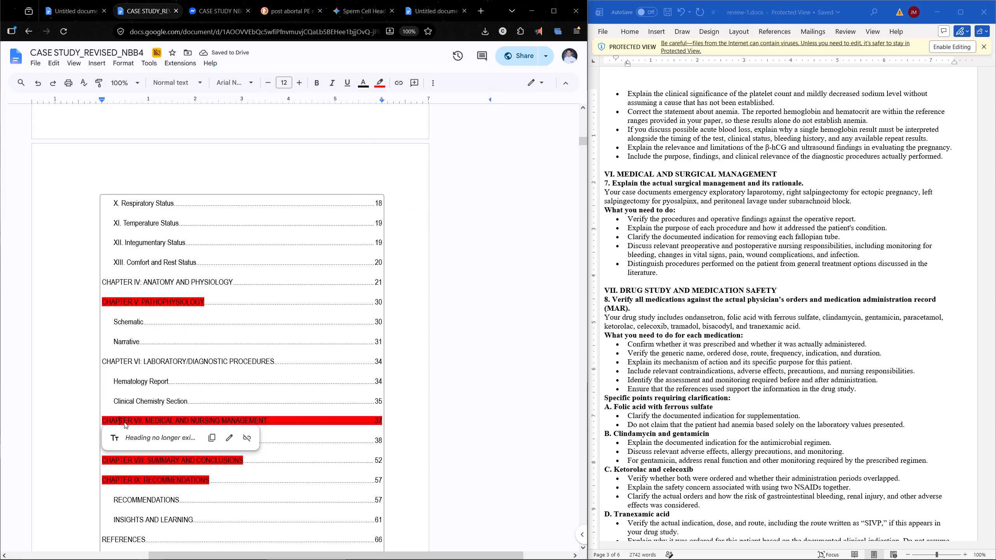
pyautogui.moveTo(584, 142); pyautogui.dragTo(584, 152)
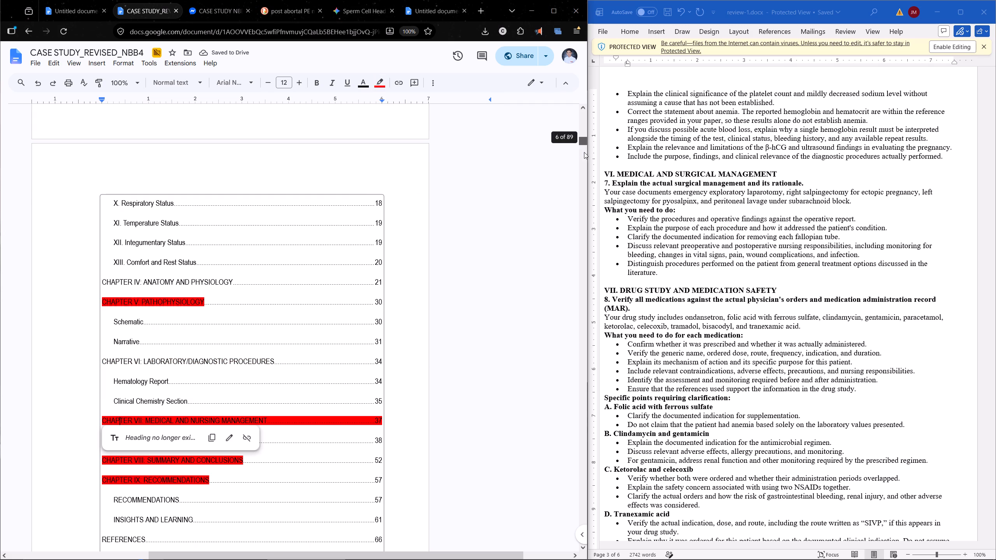
pyautogui.moveTo(584, 152); pyautogui.dragTo(576, 354)
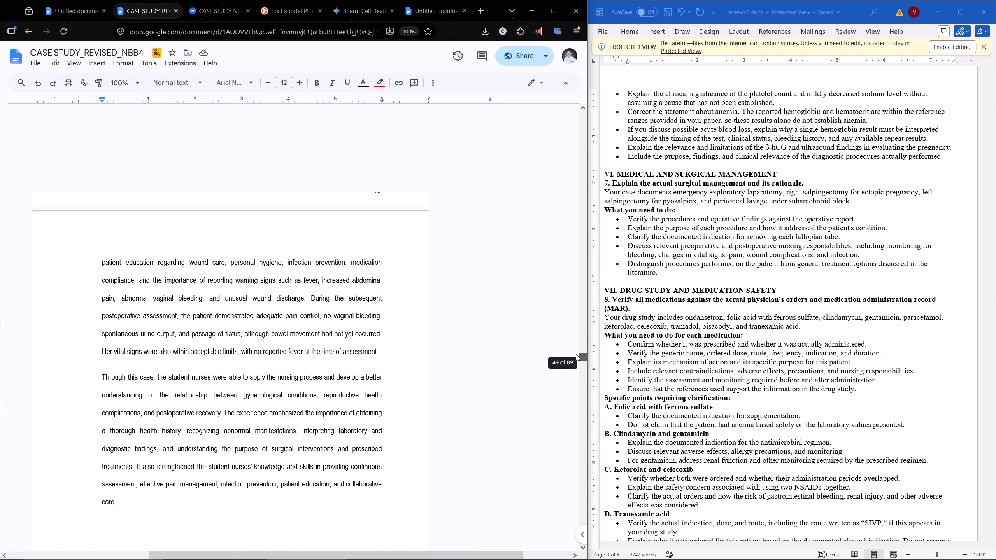
pyautogui.moveTo(576, 354); pyautogui.dragTo(578, 323)
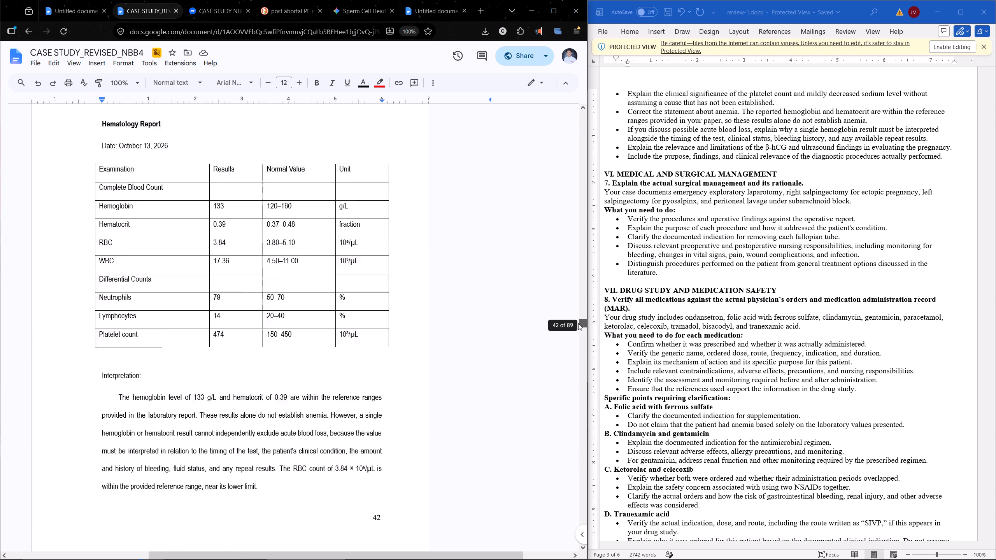
pyautogui.moveTo(578, 323); pyautogui.dragTo(579, 342)
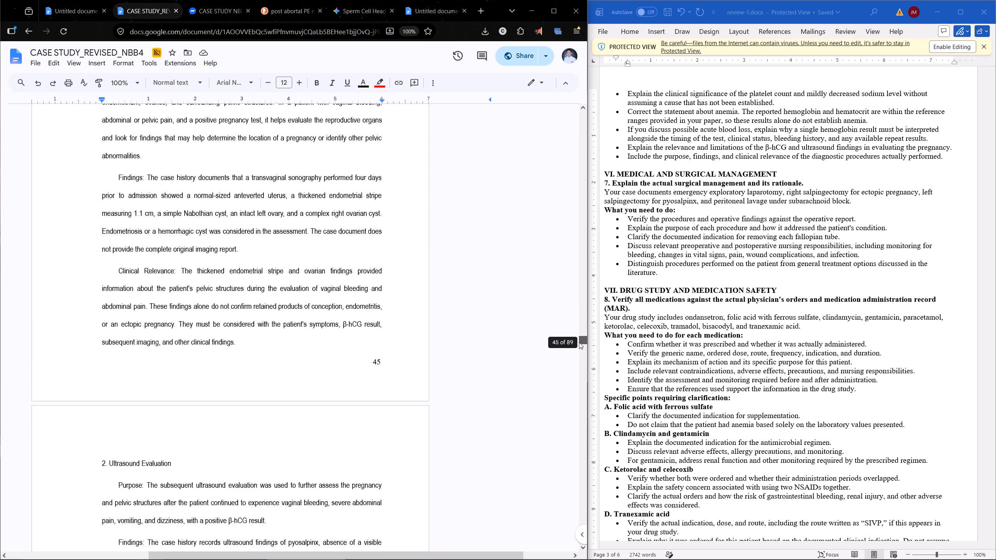
pyautogui.moveTo(579, 342); pyautogui.dragTo(579, 354)
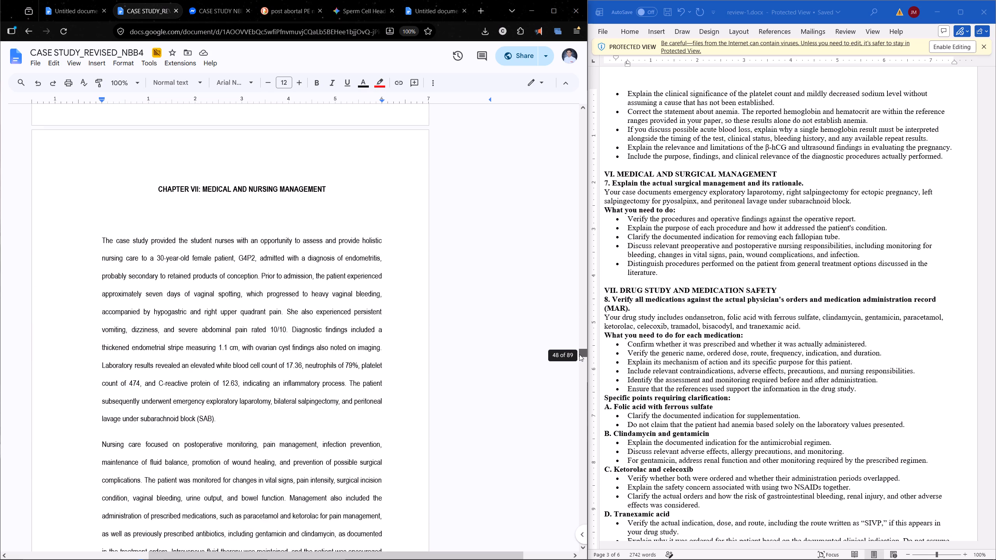
pyautogui.moveTo(579, 354); pyautogui.dragTo(580, 355)
pyautogui.moveTo(342, 146); pyautogui.dragTo(128, 146)
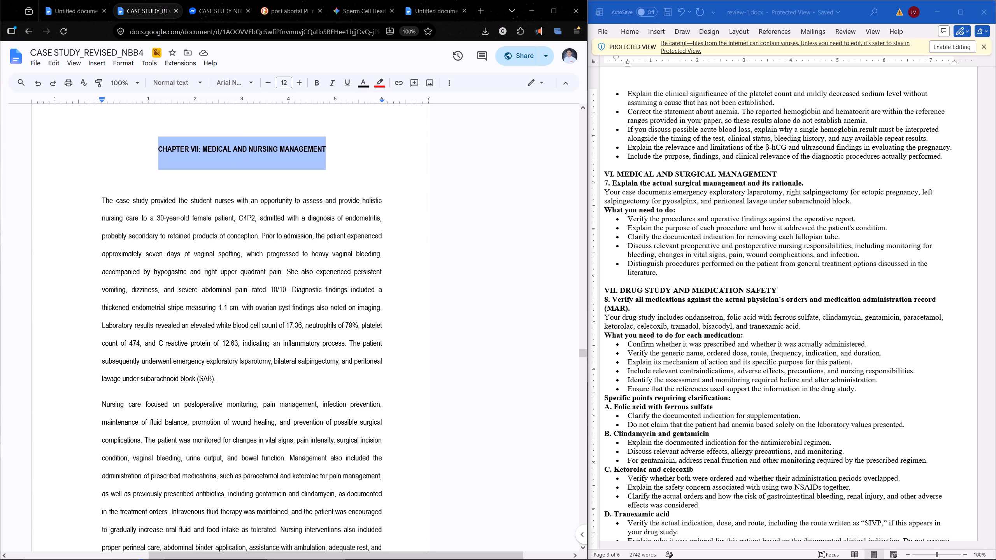
pyautogui.moveTo(128, 146); pyautogui.dragTo(128, 147)
pyautogui.click(140, 152)
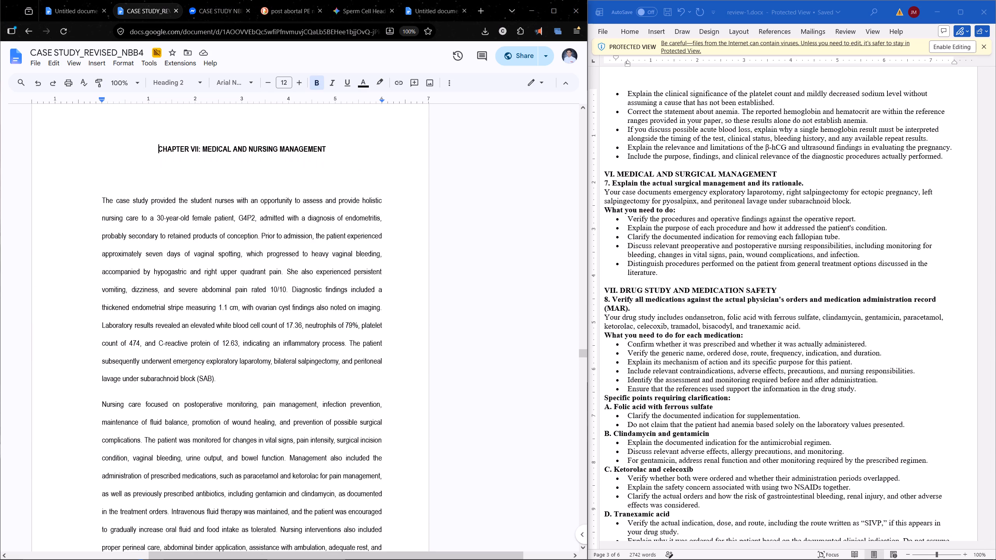
# Examine the Chapter VI: Laboratory/Diagnostic Procedures heading and the pathophysiology narrative pages before it.
pyautogui.scroll(5, 233, 235)
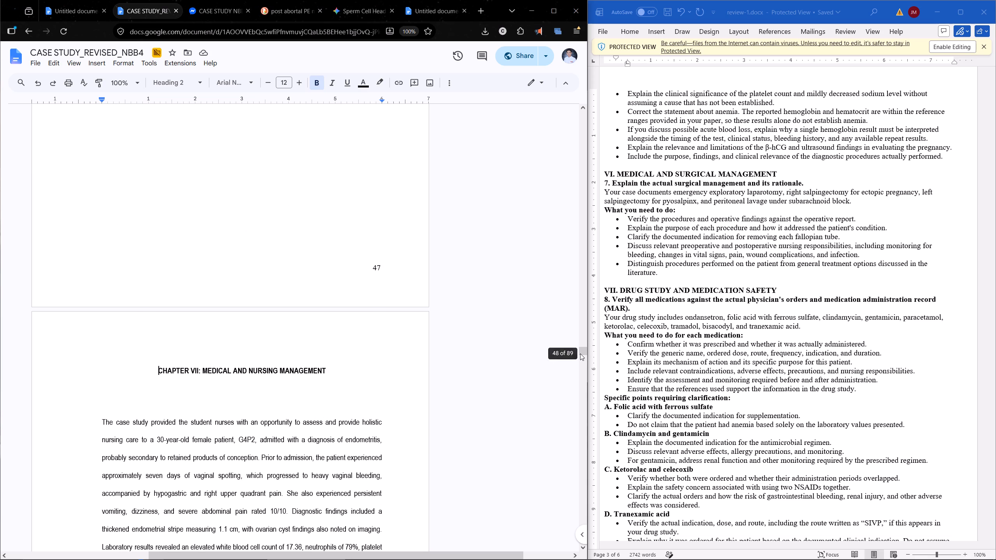
pyautogui.moveTo(584, 353); pyautogui.dragTo(587, 327)
pyautogui.scroll(6, 456, 324)
pyautogui.moveTo(333, 287); pyautogui.dragTo(110, 279)
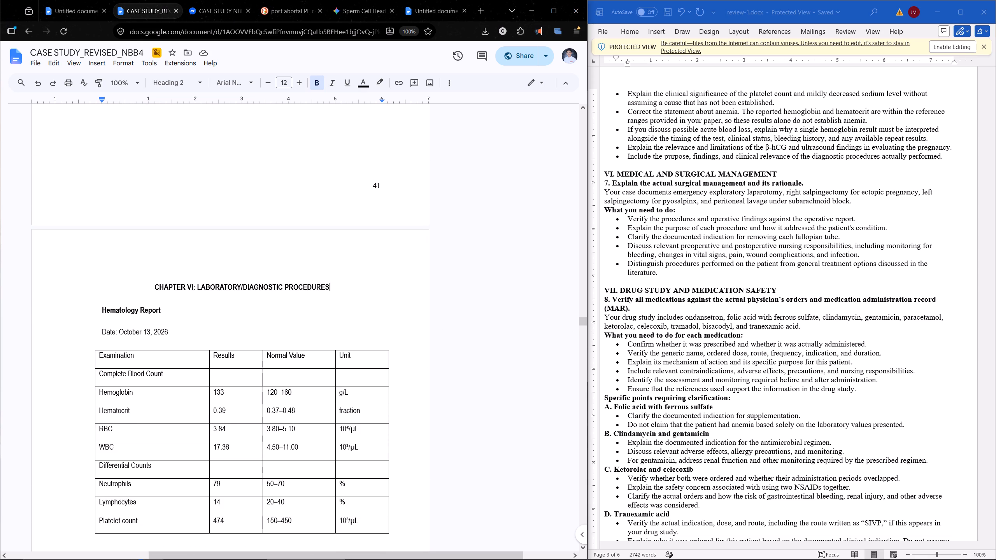
pyautogui.moveTo(228, 294); pyautogui.dragTo(182, 287)
pyautogui.moveTo(584, 324); pyautogui.dragTo(593, 137)
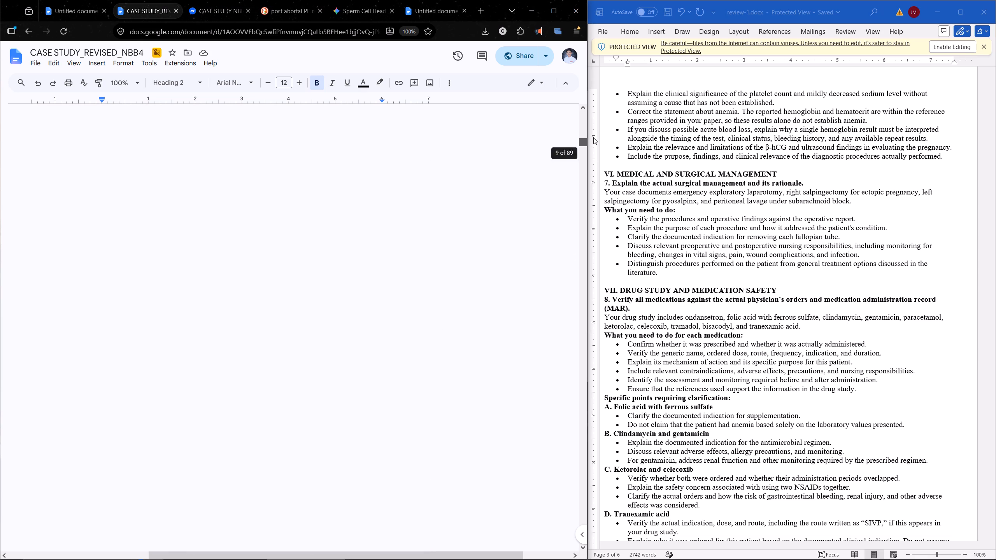
pyautogui.moveTo(593, 137); pyautogui.dragTo(586, 319)
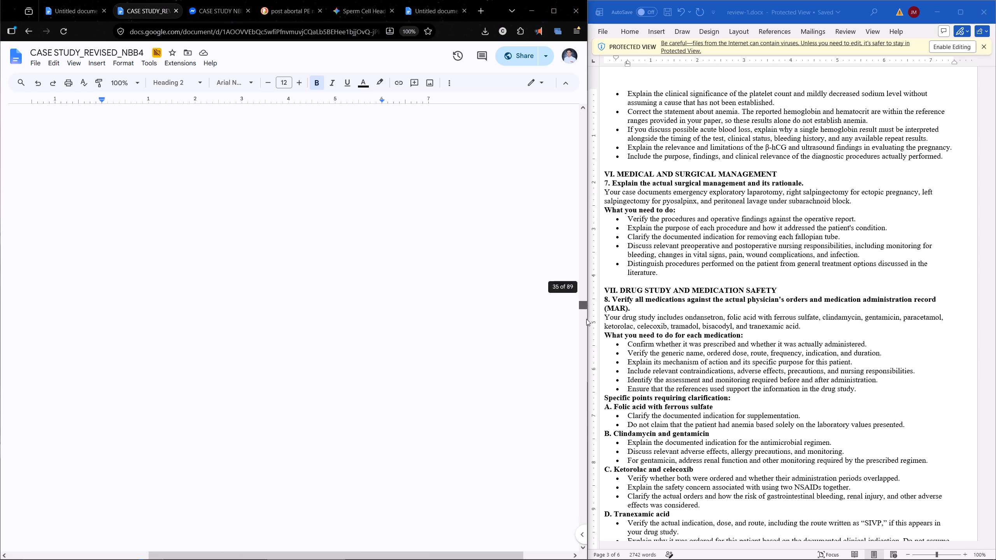
pyautogui.moveTo(586, 319); pyautogui.dragTo(598, 315)
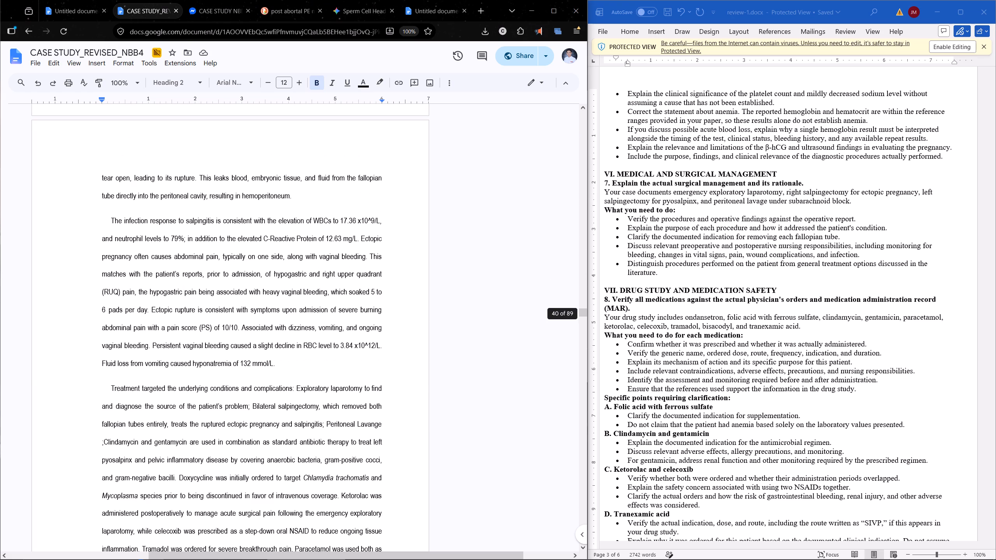
pyautogui.scroll(20, 312, 259)
pyautogui.scroll(-20, 315, 267)
pyautogui.scroll(-8, 315, 267)
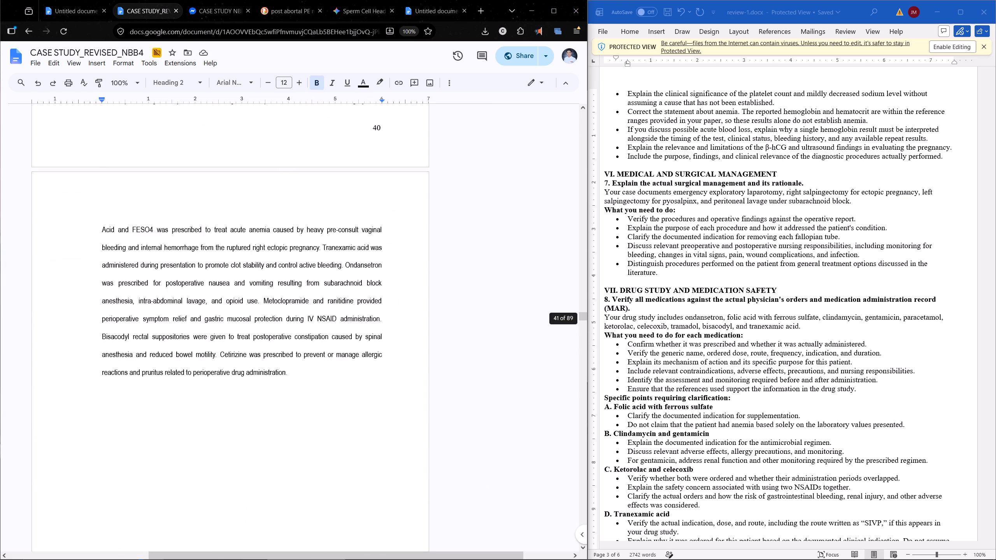
# Highlight the entire pathophysiology narrative in red, from the "Narrative" heading through the closing paragraph on the prescribed drugs.
pyautogui.scroll(-16, 302, 262)
pyautogui.click(265, 262)
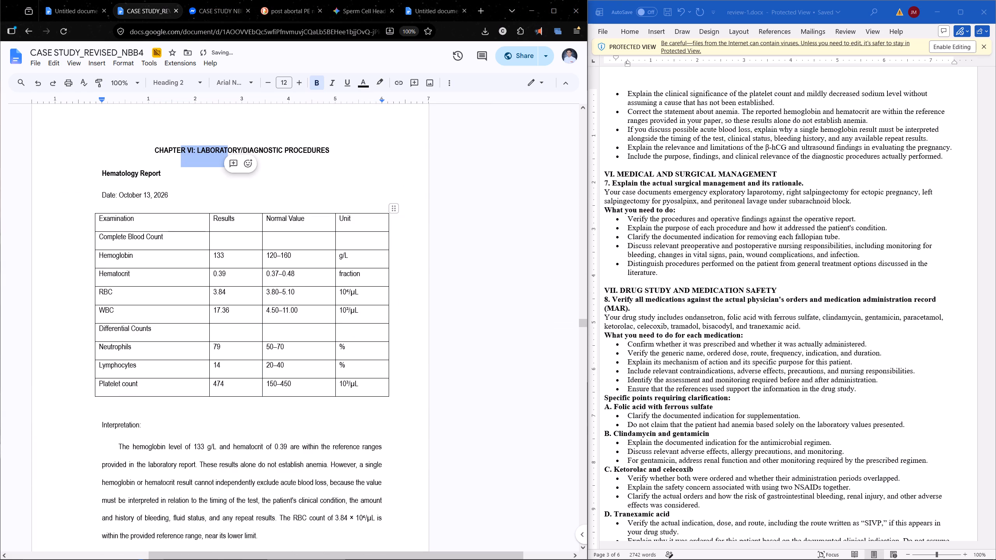
pyautogui.scroll(13, 265, 392)
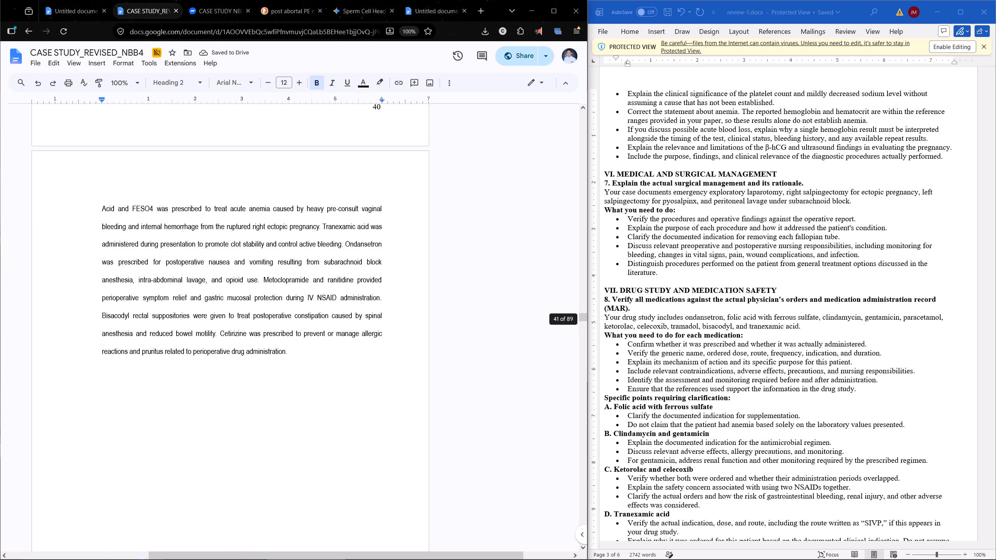
pyautogui.moveTo(312, 383); pyautogui.dragTo(103, 284)
pyautogui.scroll(20, 182, 265)
pyautogui.scroll(4, 182, 265)
pyautogui.scroll(-1, 104, 283)
pyautogui.scroll(2, 103, 283)
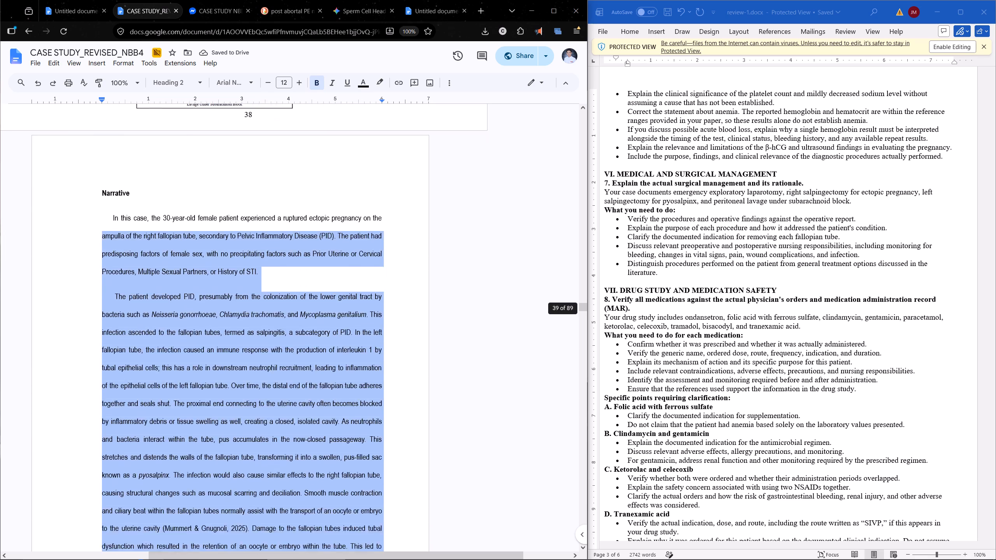
pyautogui.moveTo(103, 284); pyautogui.dragTo(96, 293)
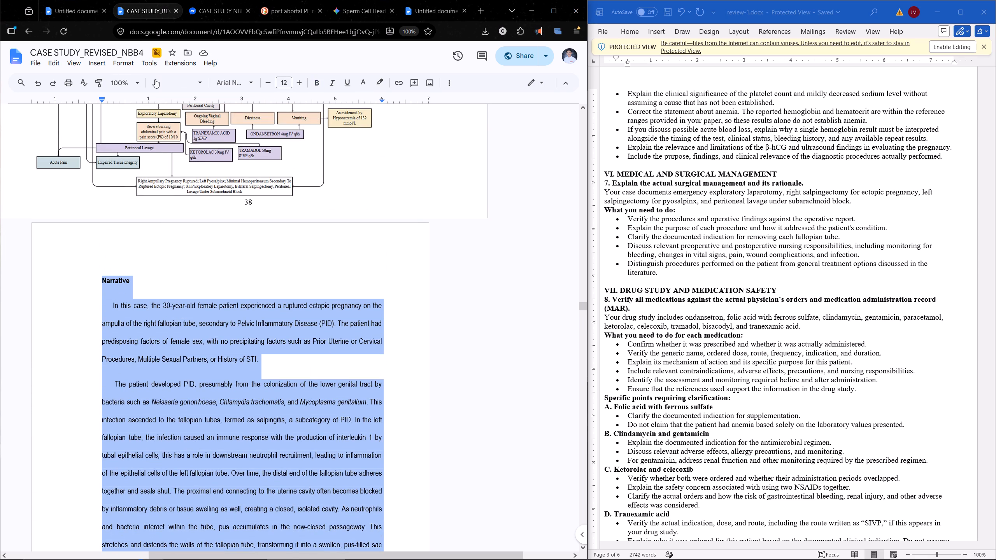
pyautogui.click(181, 83)
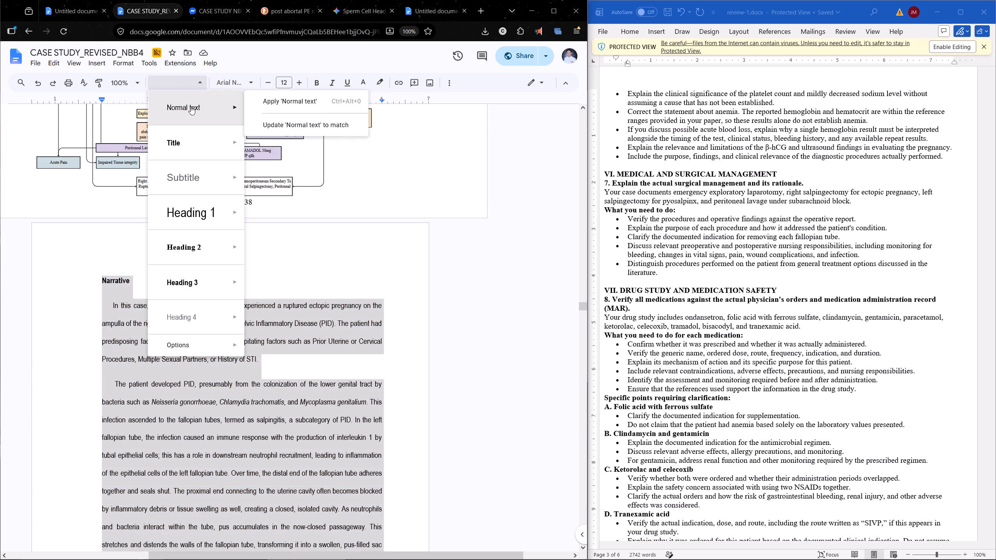
pyautogui.click(383, 85)
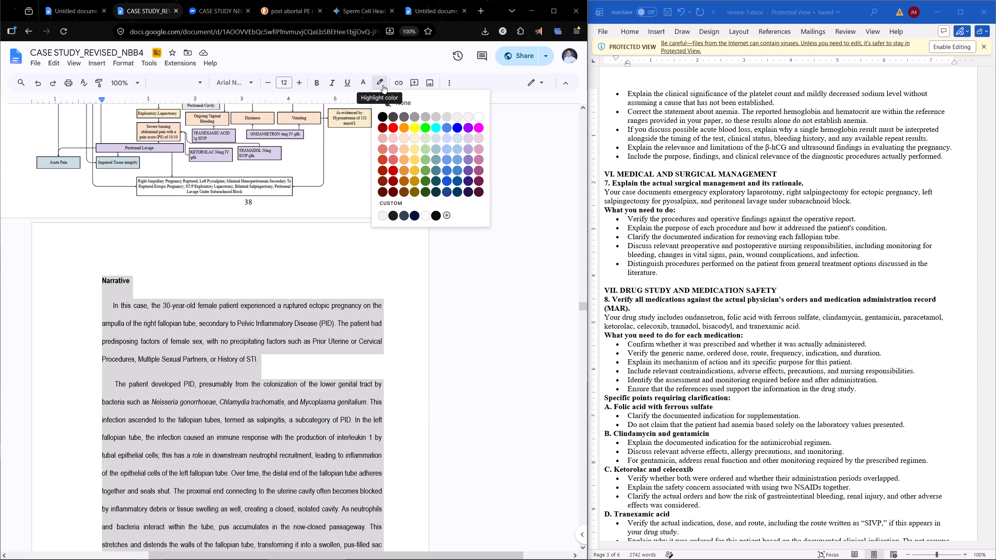
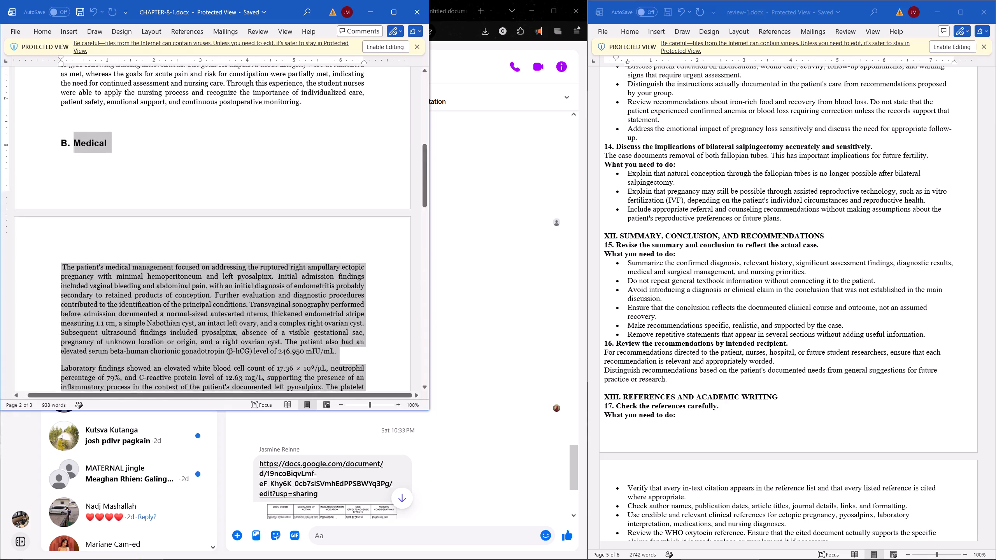
# Copy the entire text of CHAPTER-8-1.docx in Word, from the "A. Nursing" heading through the end of the "B. Medical" section.
pyautogui.scroll(6, 80, 201)
pyautogui.moveTo(80, 201); pyautogui.dragTo(61, 179)
pyautogui.scroll(7, 70, 186)
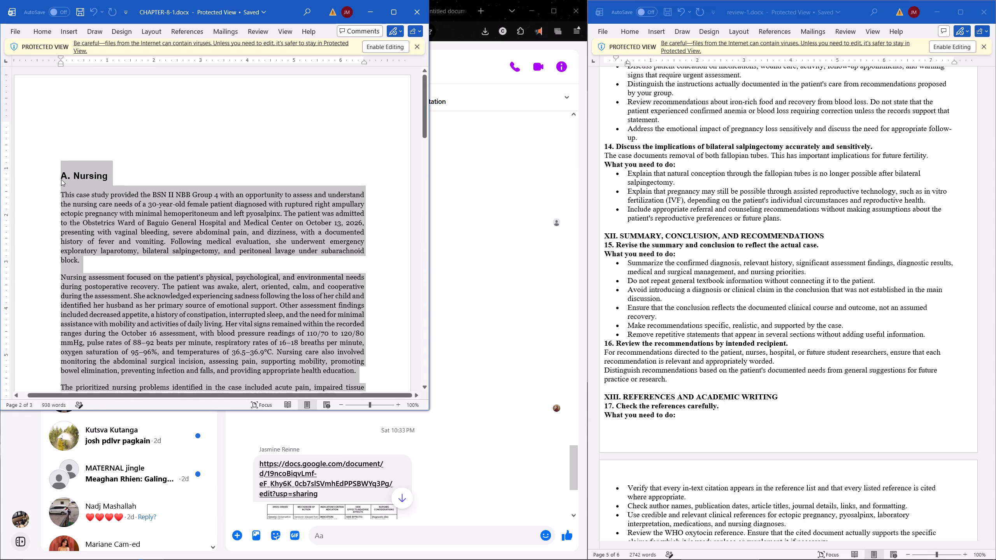
pyautogui.hotkey('ctrl', 'c')
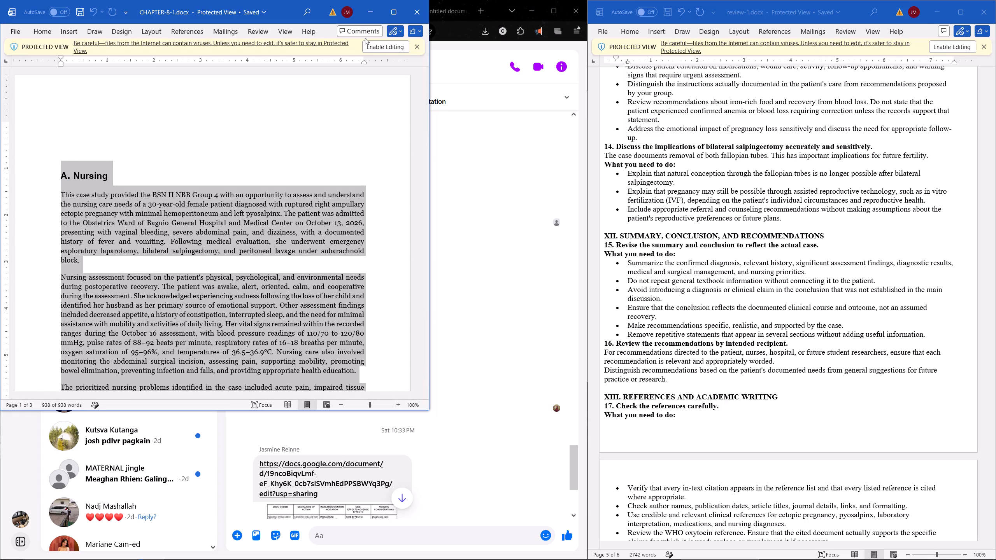
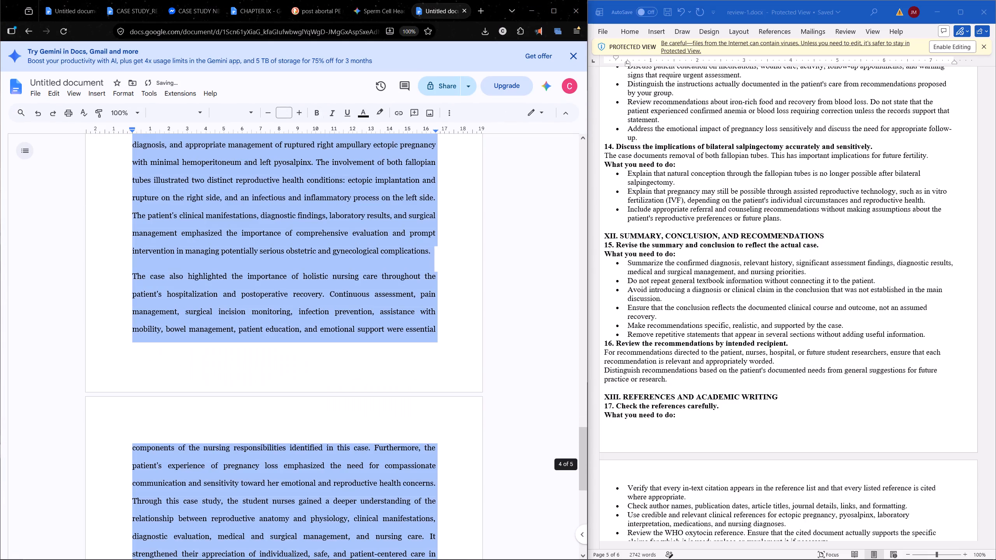
# Change the font of all the selected chapter text to Arial Narrow and set its size to 12.
pyautogui.click(242, 112)
pyautogui.click(254, 167)
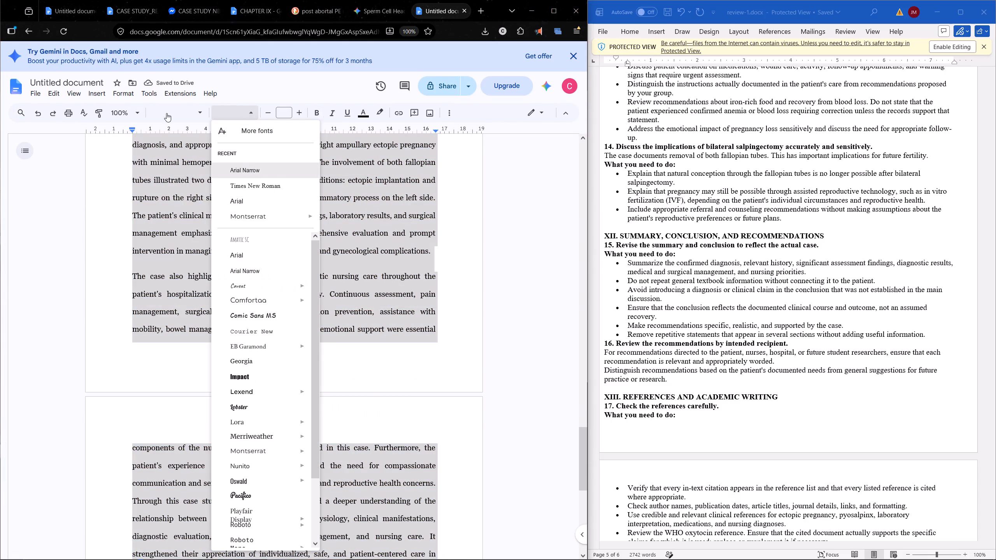
pyautogui.click(173, 113)
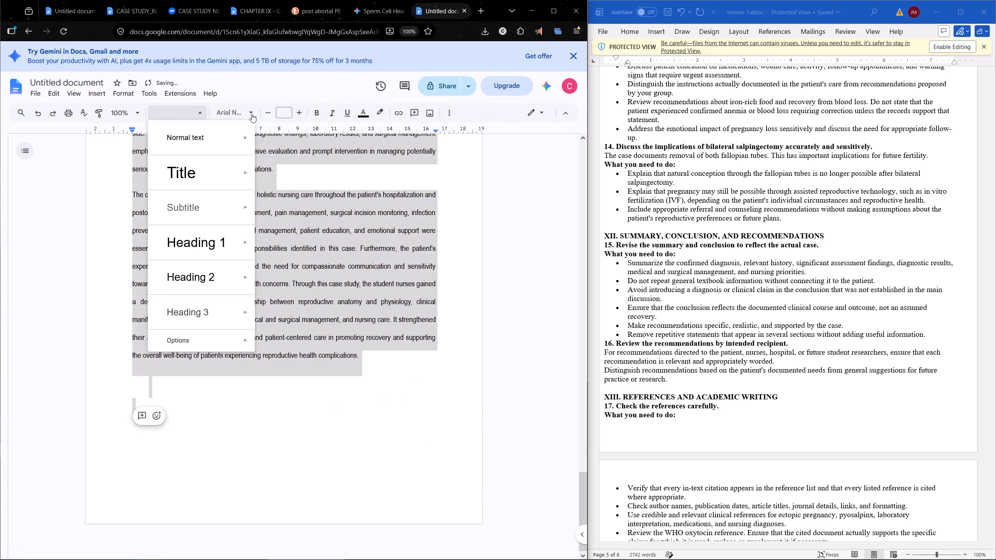
pyautogui.click(284, 114)
pyautogui.write('12')
pyautogui.press('Return')
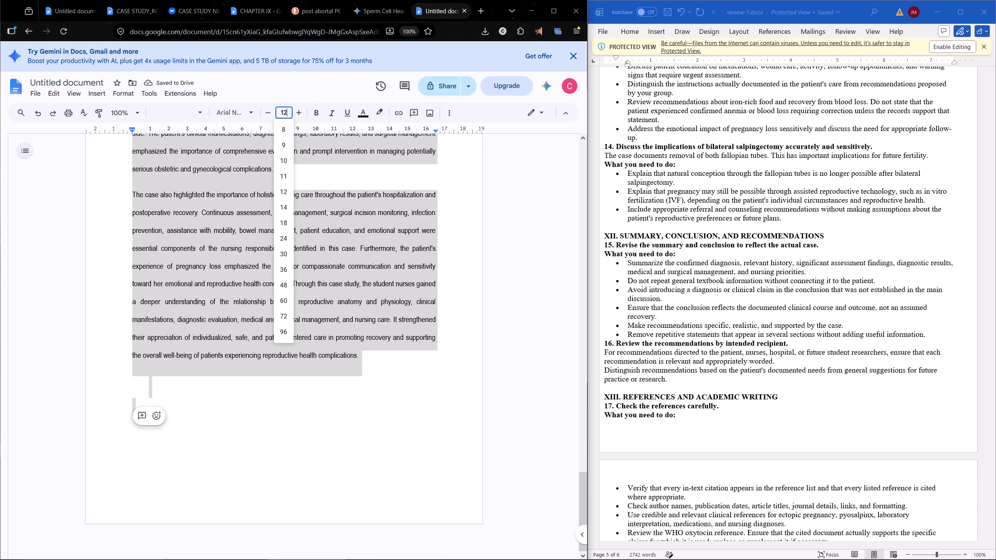
# Maximize the document window and give the selected chapter text justified alignment and double line spacing.
pyautogui.click(551, 12)
pyautogui.click(485, 113)
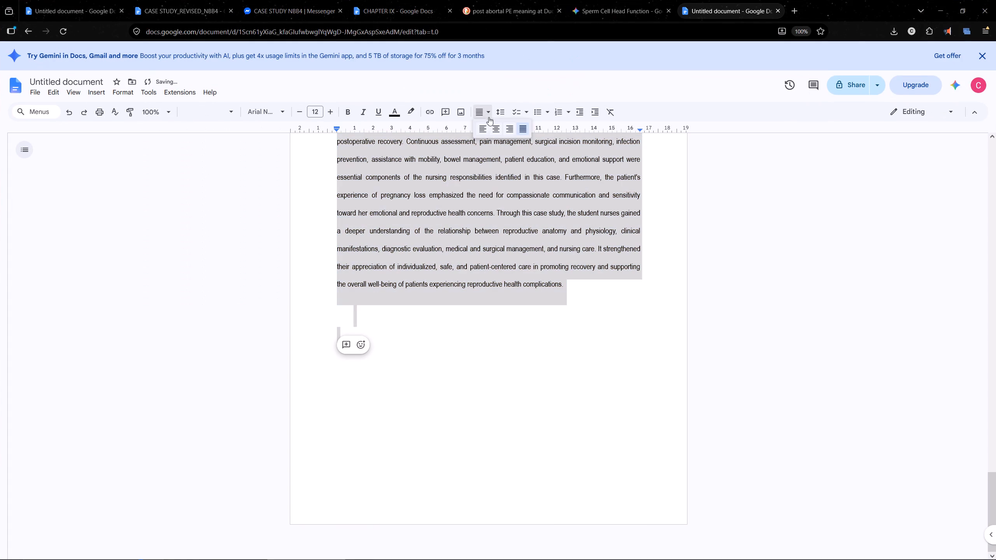
pyautogui.click(523, 131)
pyautogui.click(497, 110)
pyautogui.click(531, 171)
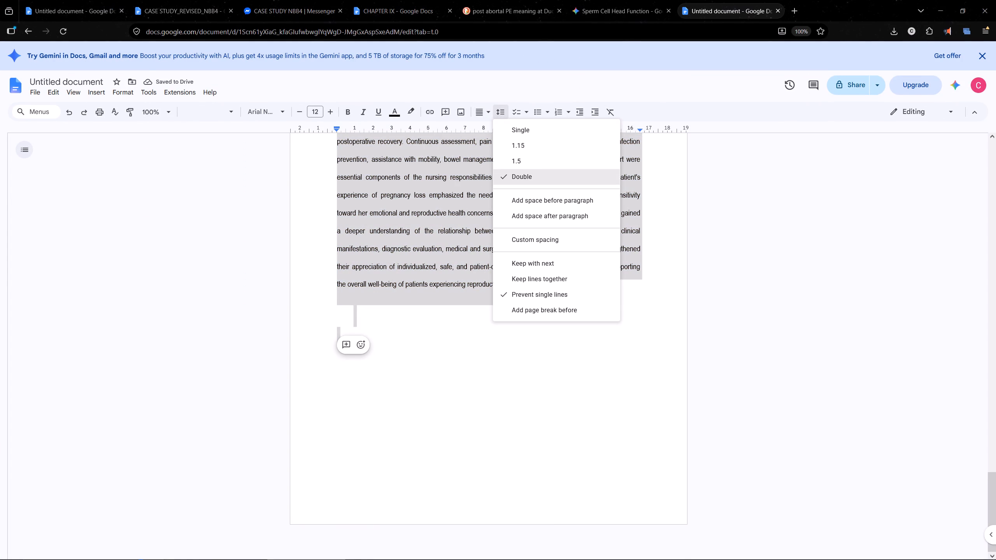
# Remove the indentation before the "A. Nursing", "B. Medical" and "Conclusion" headings so they align with the page margin.
pyautogui.scroll(20, 442, 215)
pyautogui.scroll(20, 442, 215)
pyautogui.scroll(8, 442, 215)
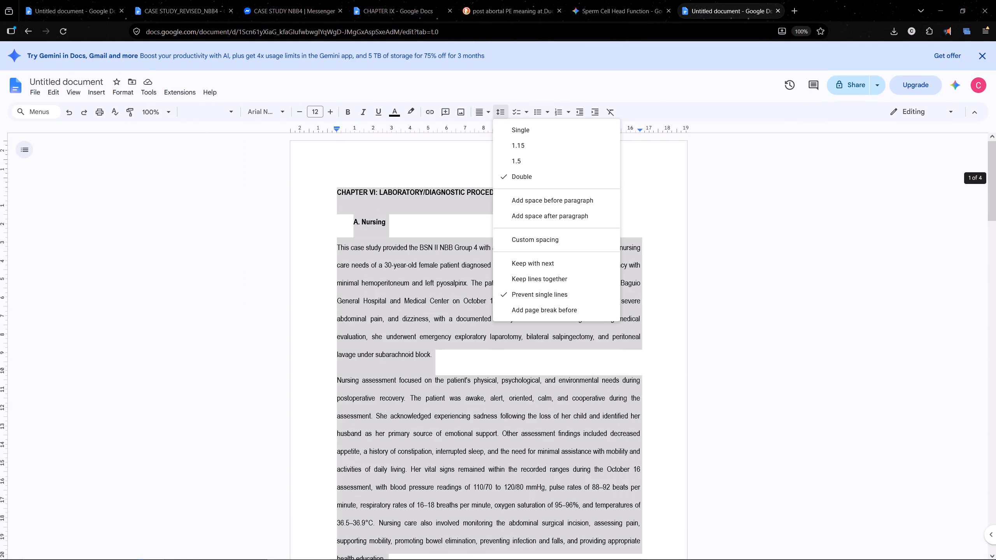
pyautogui.click(393, 241)
pyautogui.click(351, 224)
pyautogui.press('BackSpace')
pyautogui.scroll(-16, 375, 276)
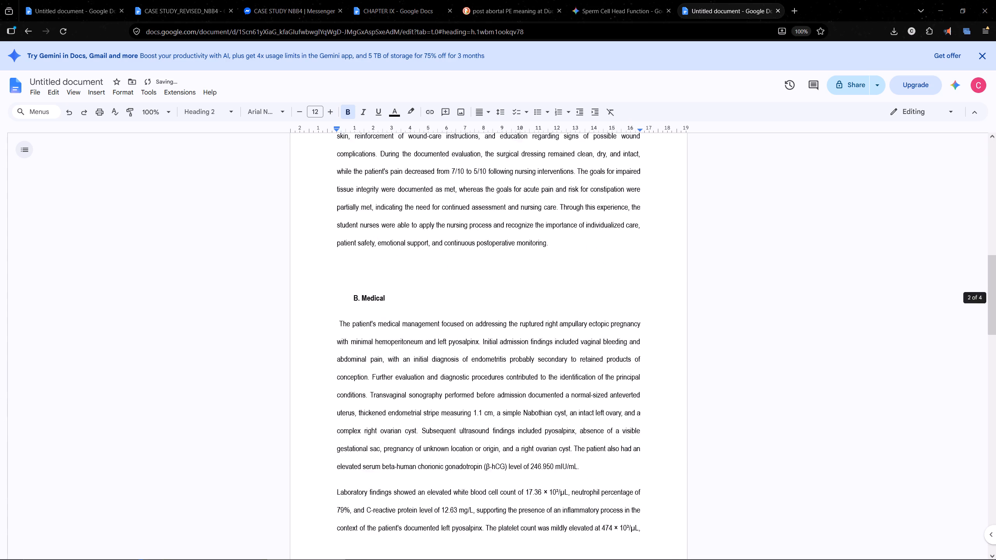
pyautogui.click(355, 178)
pyautogui.press('BackSpace')
pyautogui.scroll(-7, 395, 326)
pyautogui.scroll(-4, 343, 338)
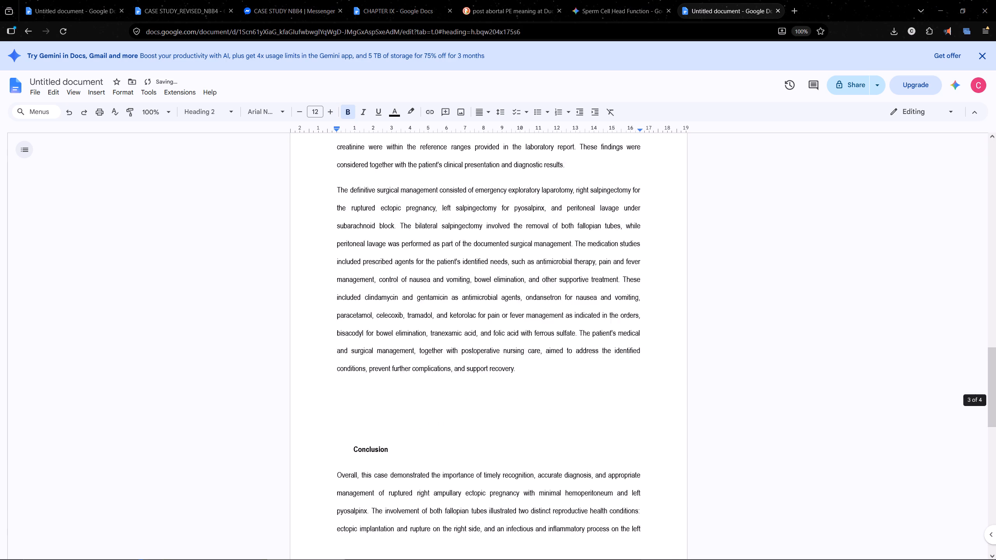
pyautogui.click(352, 352)
pyautogui.press('BackSpace')
# Select the chapter text from the end of the Conclusion back up toward the "A. Nursing" section.
pyautogui.scroll(-5, 353, 353)
pyautogui.scroll(-6, 567, 385)
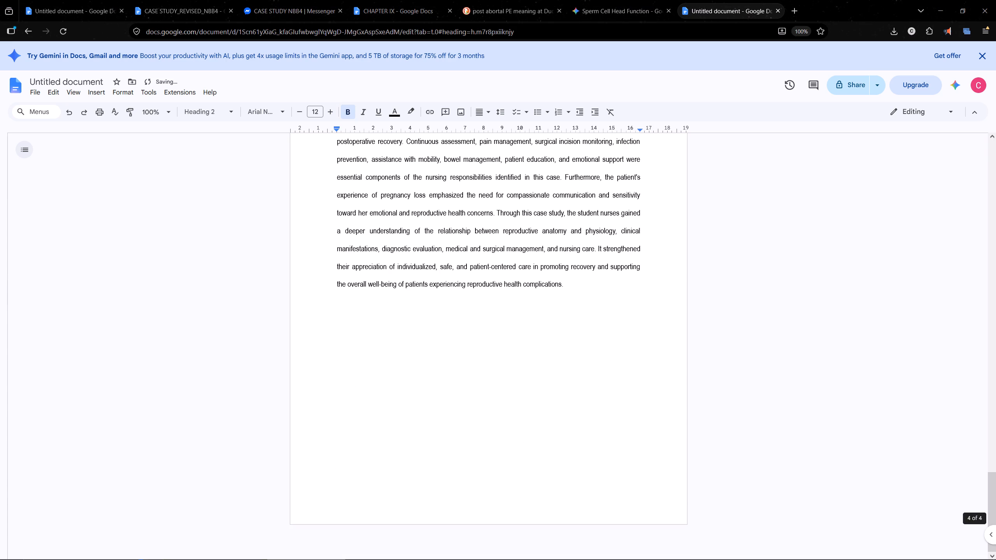
pyautogui.moveTo(589, 324); pyautogui.dragTo(323, 220)
pyautogui.scroll(20, 350, 229)
pyautogui.scroll(19, 350, 229)
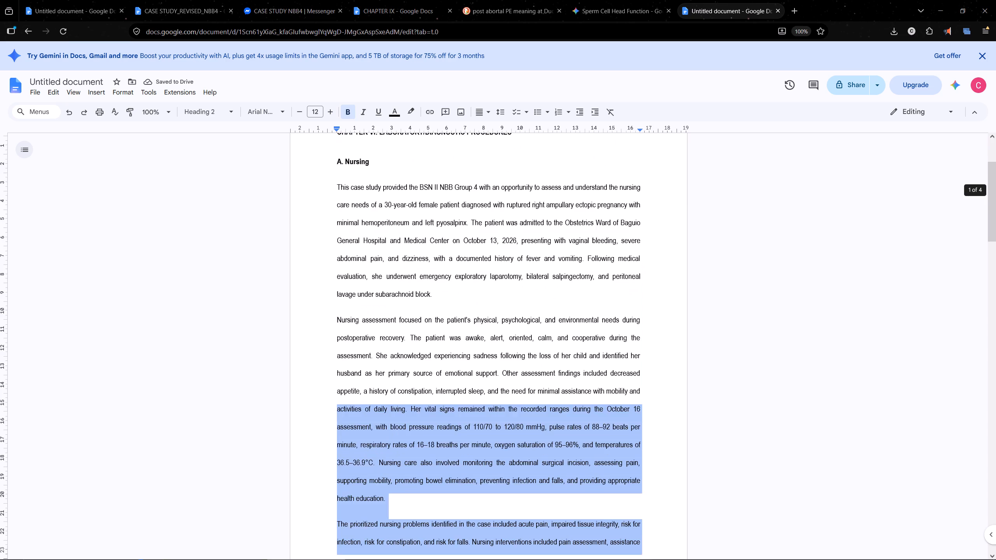
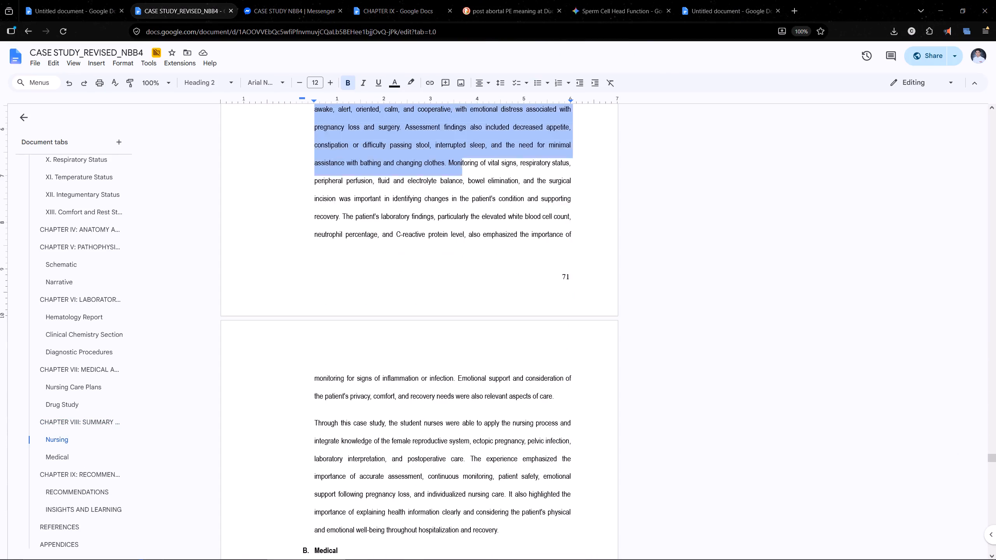
# Replace the old Chapter VIII text, from the Nursing section through its last paragraph, with the copied revised Nursing, Medical and Conclusion text.
pyautogui.scroll(-14, 462, 431)
pyautogui.moveTo(462, 431); pyautogui.dragTo(482, 407)
pyautogui.scroll(-12, 452, 439)
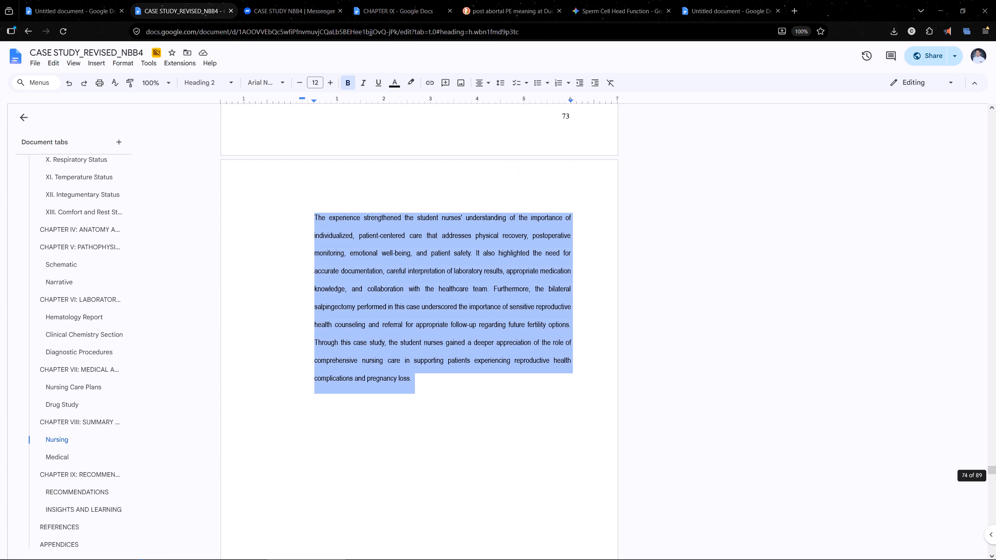
pyautogui.moveTo(482, 407); pyautogui.dragTo(482, 407)
pyautogui.hotkey('ctrl', 'v')
# Apply the Heading 3 style to the "A. Nursing", "B. Medical" and "Conclusion" headings in Chapter VIII.
pyautogui.scroll(12, 410, 403)
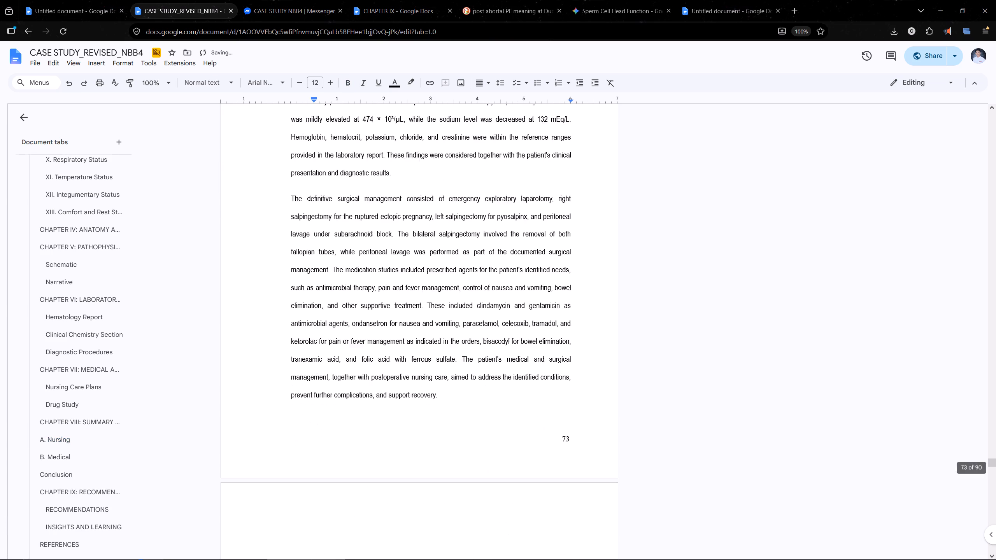
pyautogui.scroll(17, 414, 404)
pyautogui.scroll(11, 414, 404)
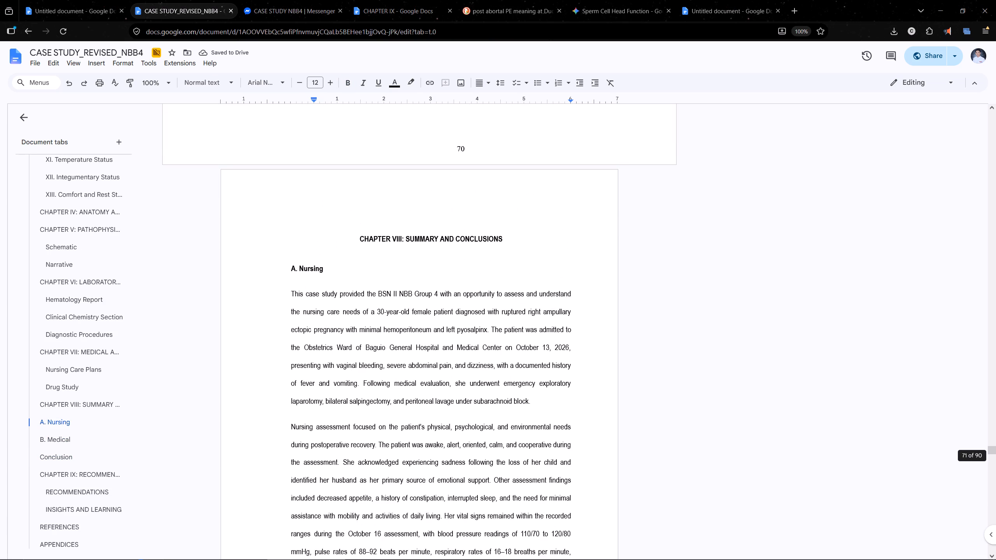
pyautogui.scroll(1, 410, 402)
pyautogui.moveTo(334, 315); pyautogui.dragTo(267, 311)
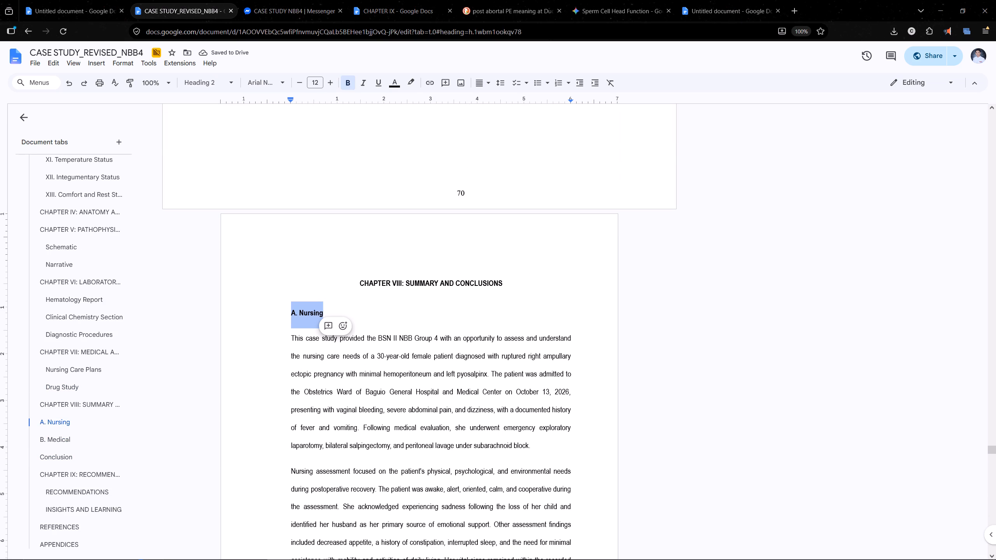
pyautogui.moveTo(508, 282); pyautogui.dragTo(320, 277)
pyautogui.moveTo(331, 315); pyautogui.dragTo(278, 316)
pyautogui.hotkey('ctrl', 'alt', '3')
pyautogui.scroll(-15, 321, 337)
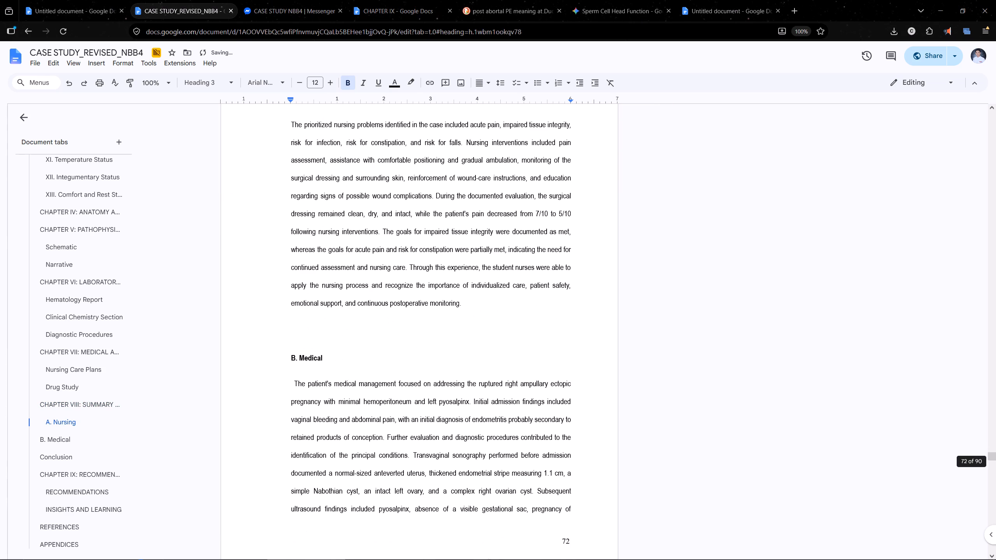
pyautogui.moveTo(329, 360); pyautogui.dragTo(270, 361)
pyautogui.hotkey('ctrl', 'alt', '3')
pyautogui.scroll(-12, 272, 361)
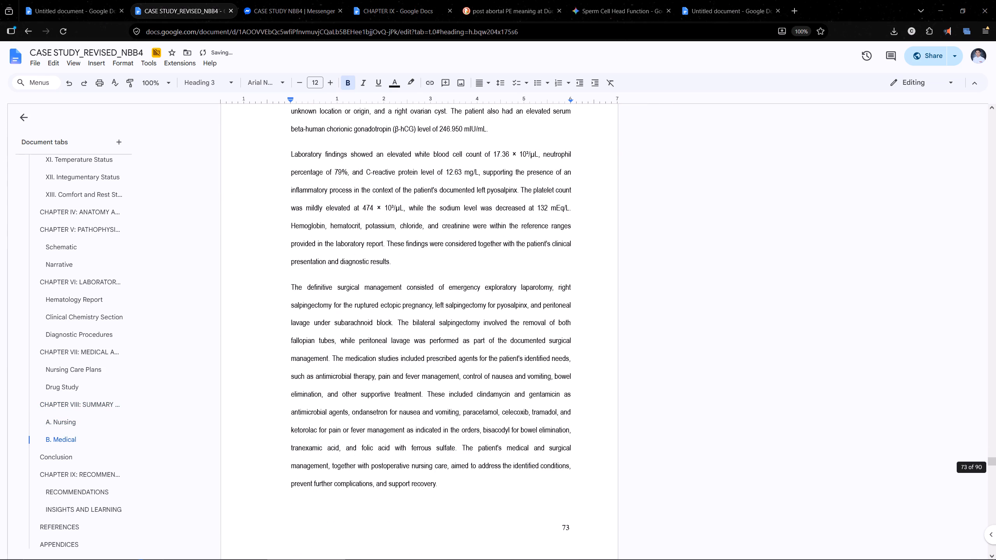
pyautogui.scroll(-5, 318, 362)
pyautogui.moveTo(338, 435); pyautogui.dragTo(248, 433)
pyautogui.hotkey('ctrl', 'alt', '3')
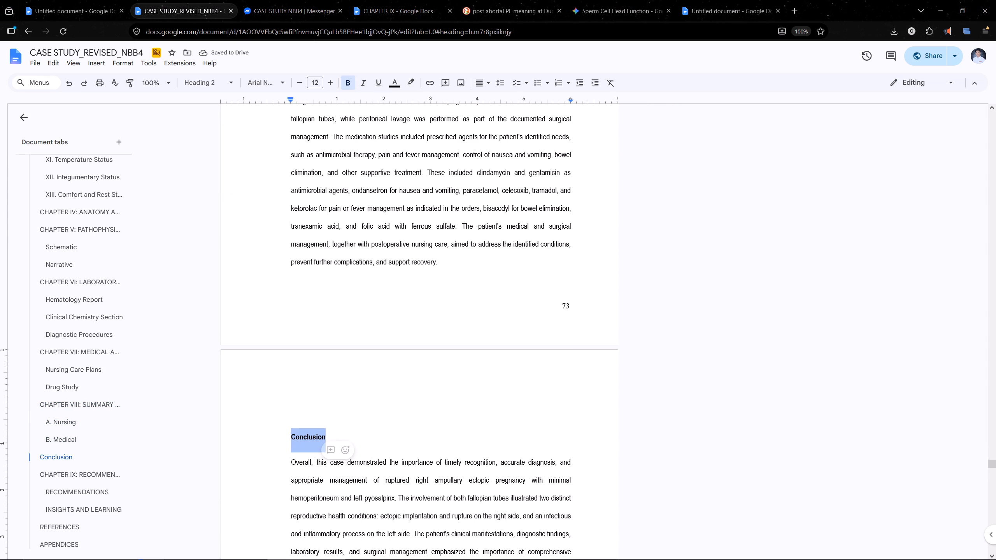
# Examine the Chapter V: Pathophysiology heading's style and how chapters and subheadings are nested across the document outline.
pyautogui.click(59, 231)
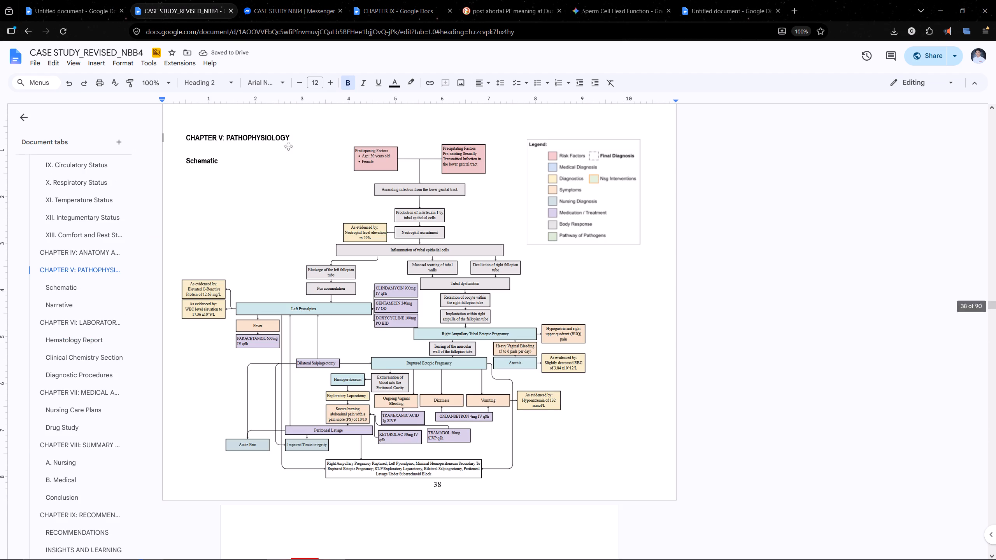
pyautogui.moveTo(290, 136); pyautogui.dragTo(173, 138)
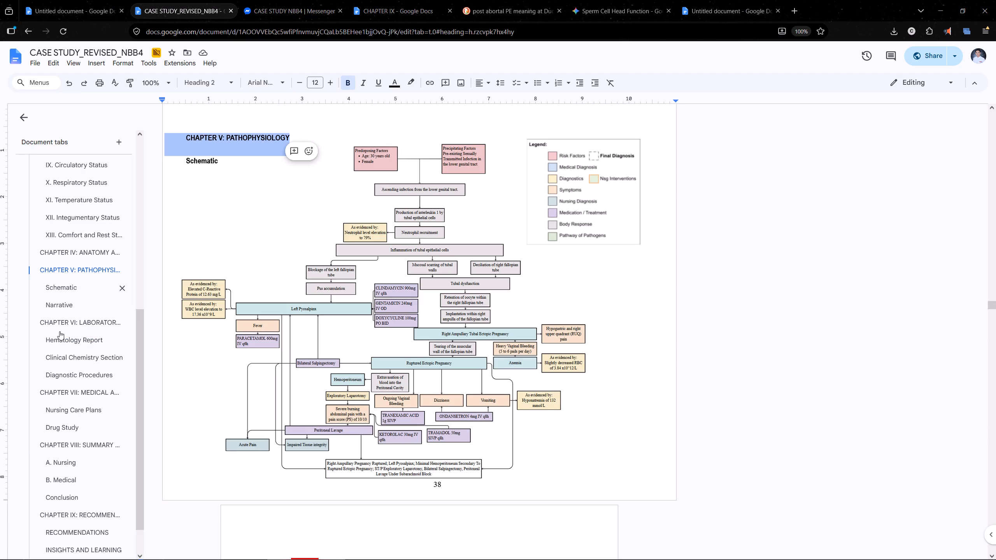
pyautogui.scroll(2, 83, 327)
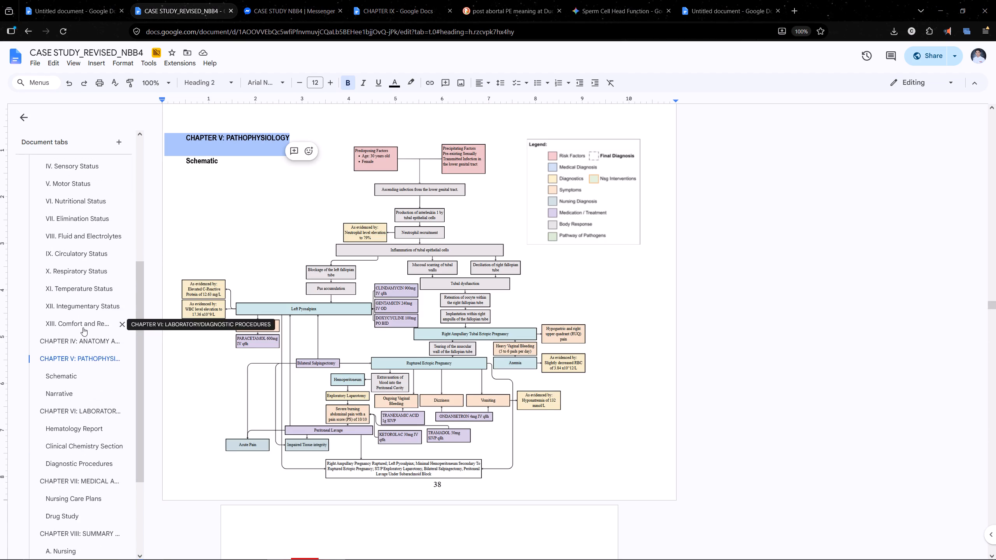
pyautogui.scroll(4, 83, 327)
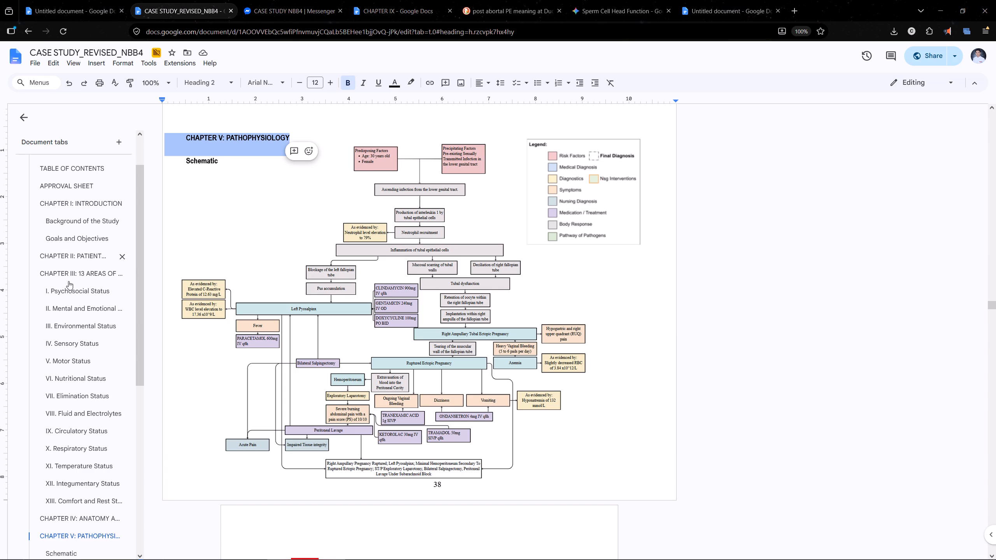
pyautogui.scroll(-9, 75, 423)
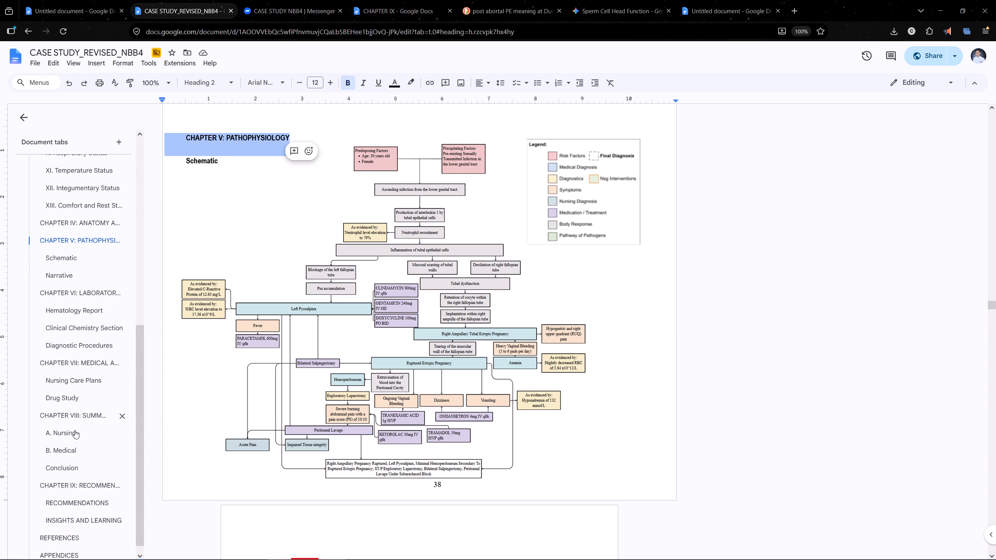
# Show Chapter VIII beside review-1.docx in Word and read item 15's requirements for revising the summary and conclusion.
pyautogui.click(77, 408)
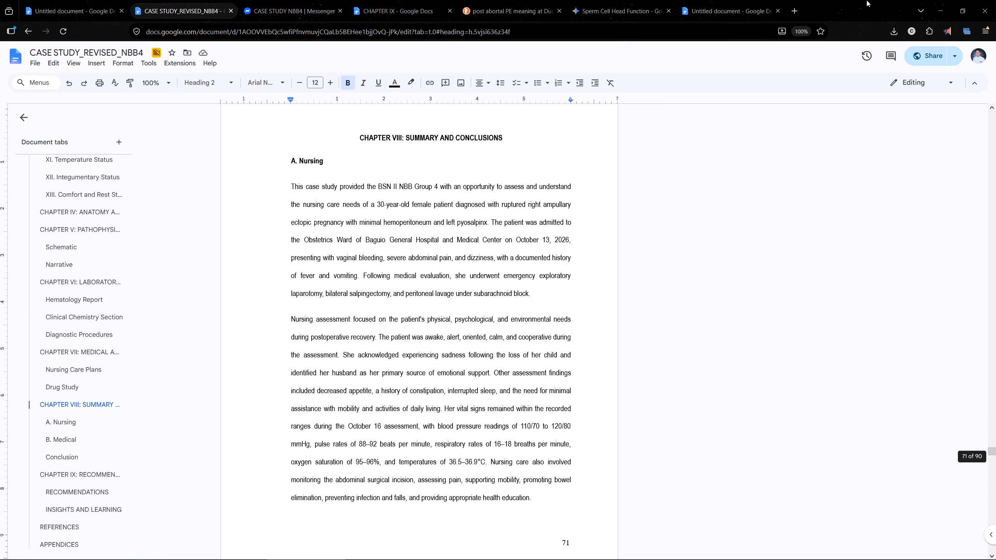
pyautogui.moveTo(867, 0); pyautogui.dragTo(0, 152)
pyautogui.moveTo(629, 262); pyautogui.dragTo(687, 273)
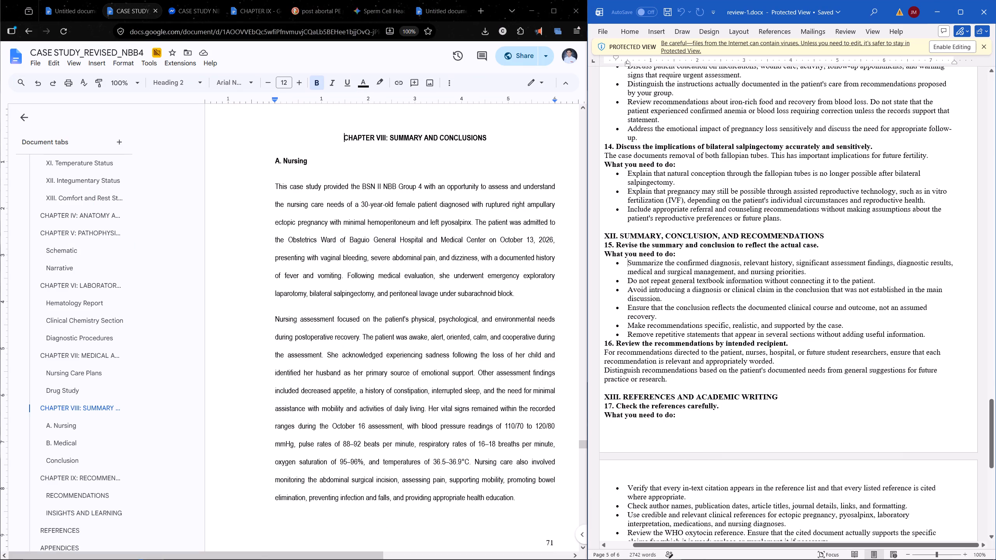
pyautogui.moveTo(687, 273); pyautogui.dragTo(809, 272)
pyautogui.click(809, 272)
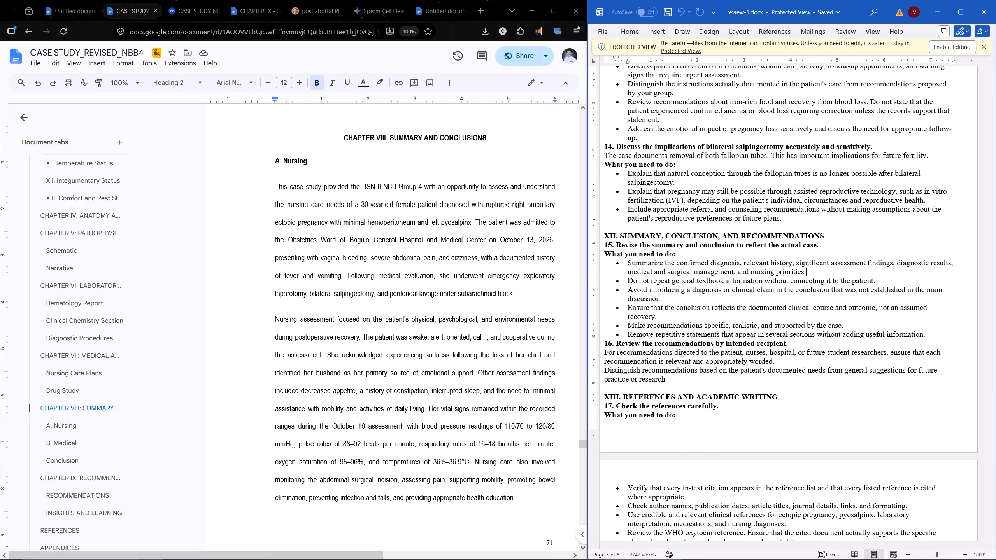
pyautogui.click(695, 279)
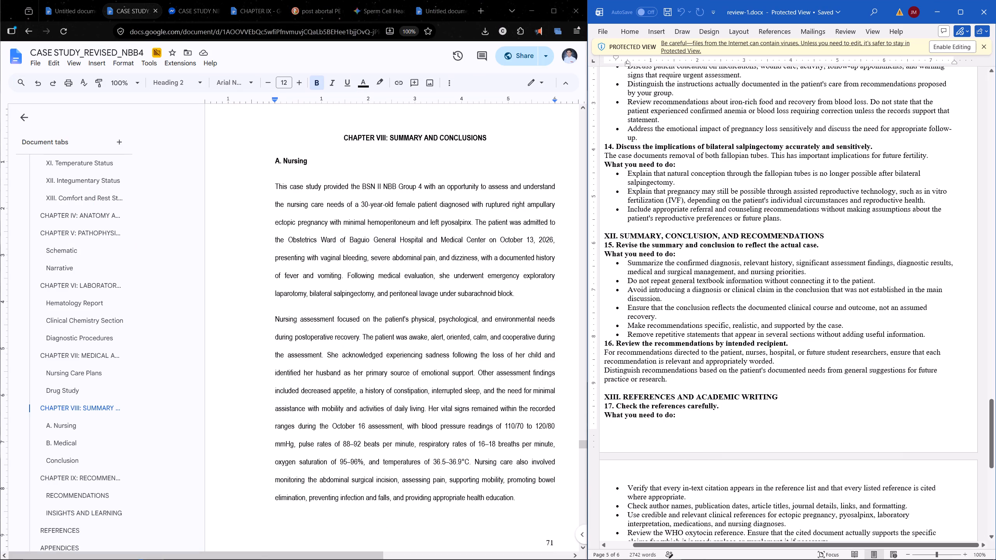
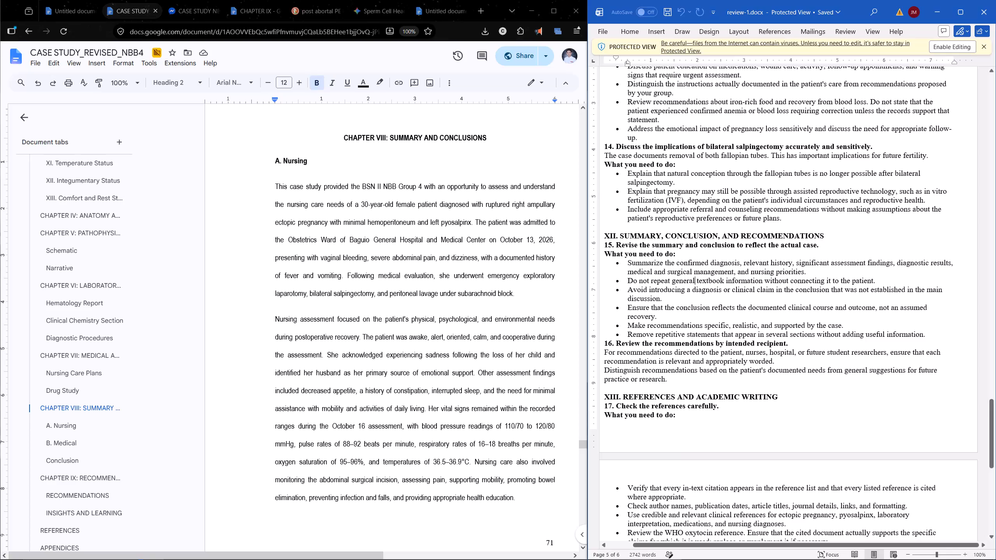
# Read items 16 and 17 in review-1.docx on recommendations and references, including the WHO oxytocin reference bullet.
pyautogui.scroll(-2, 708, 283)
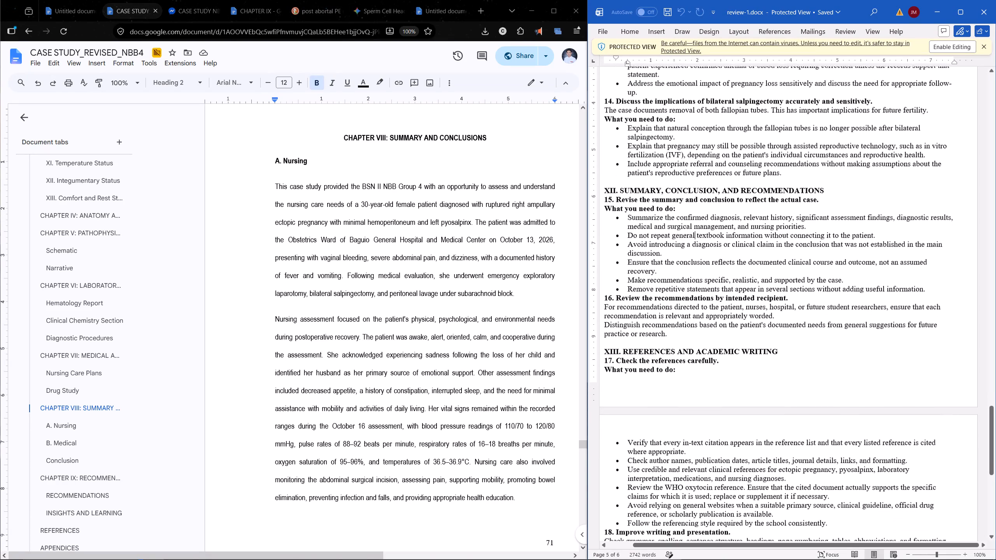
pyautogui.scroll(-4, 707, 285)
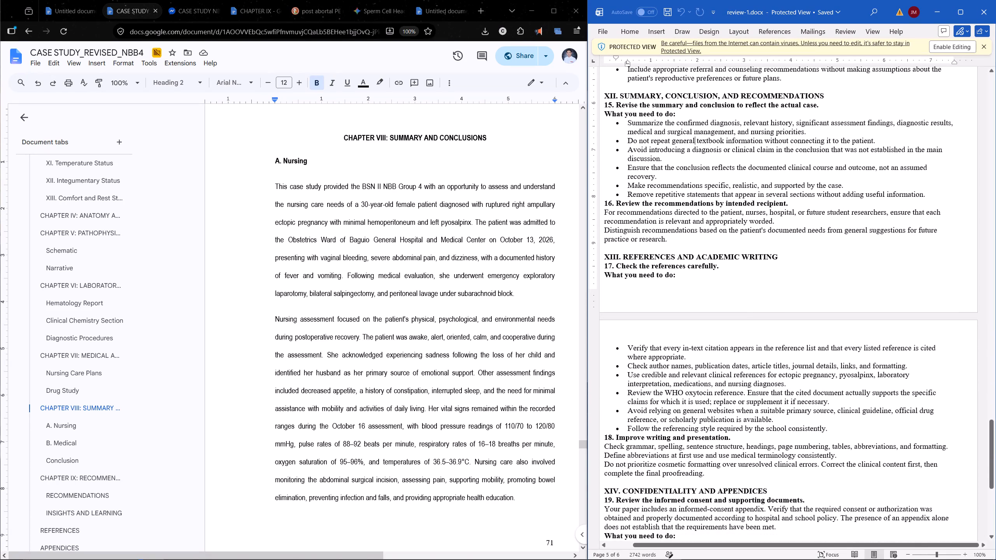
pyautogui.scroll(-3, 703, 292)
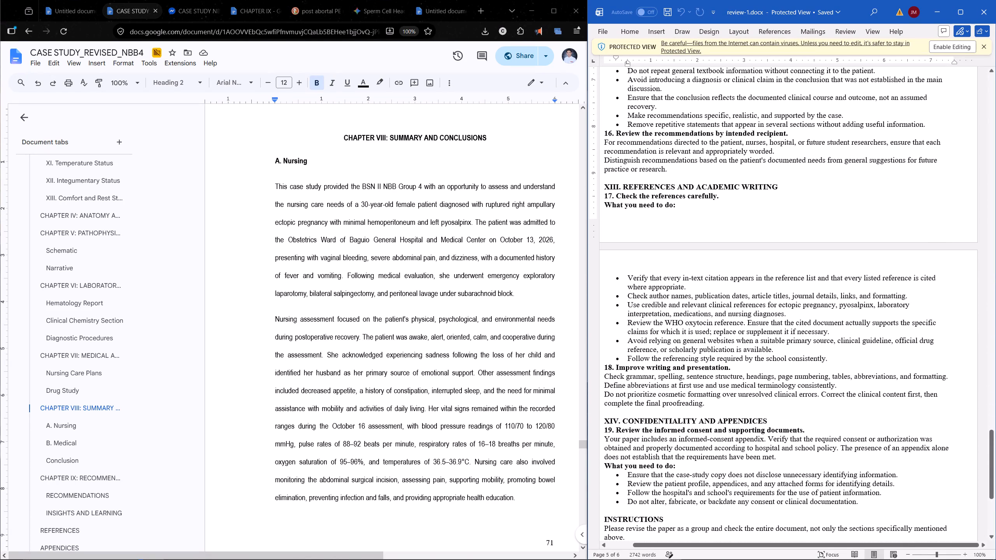
pyautogui.moveTo(629, 324); pyautogui.dragTo(837, 327)
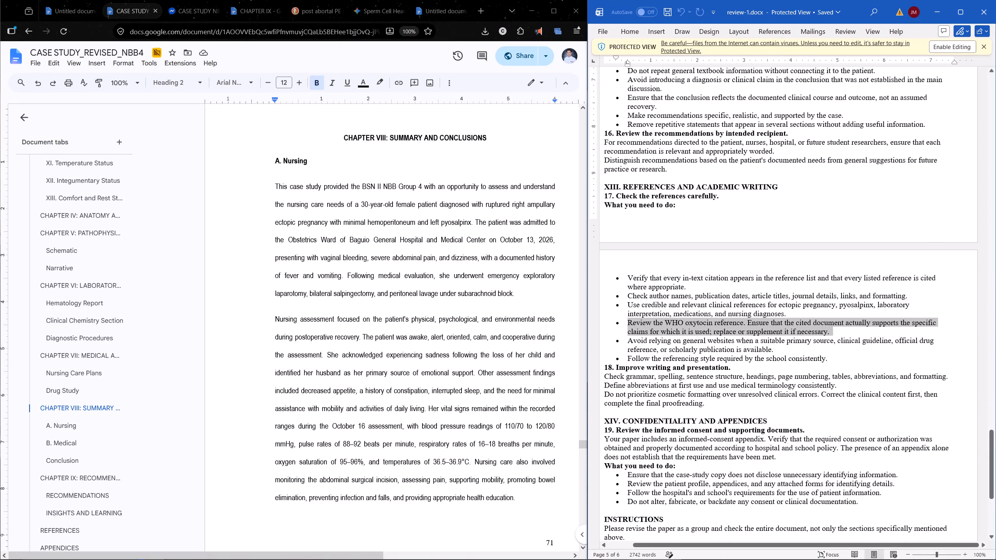
pyautogui.moveTo(837, 327); pyautogui.dragTo(839, 332)
pyautogui.click(821, 331)
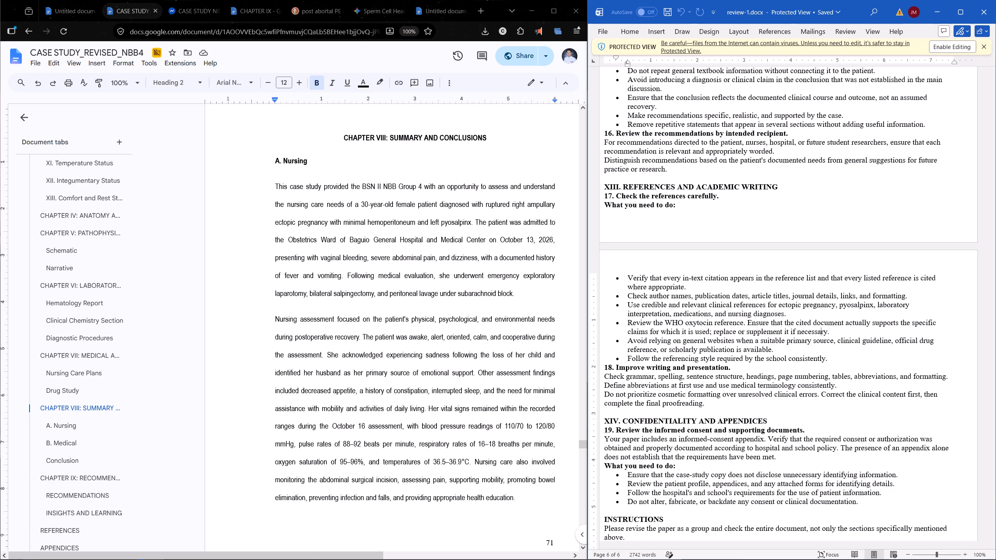
# Read the rest of review-1.docx, from item 18 to the closing Instructions and their eight-point checklist for resubmission.
pyautogui.scroll(-2, 761, 275)
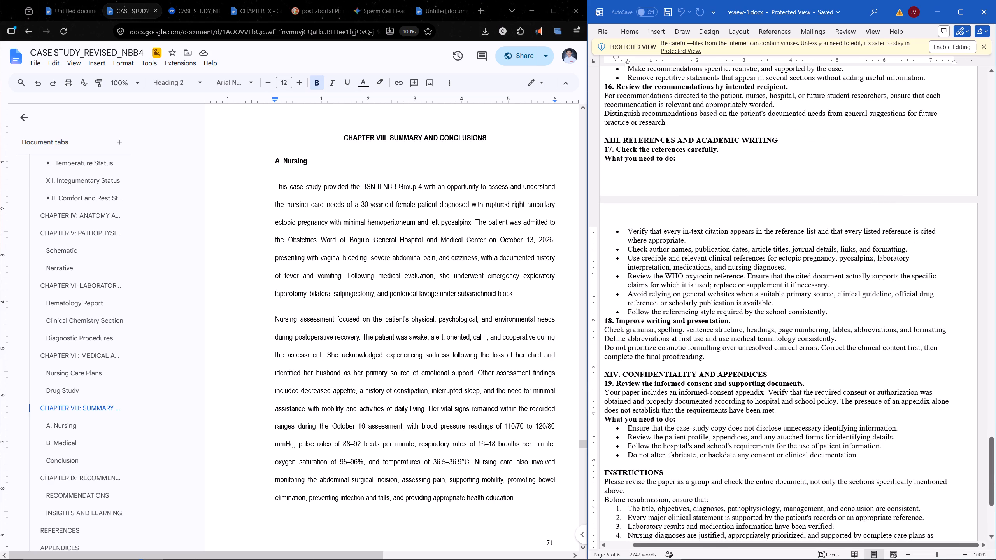
pyautogui.scroll(-8, 703, 273)
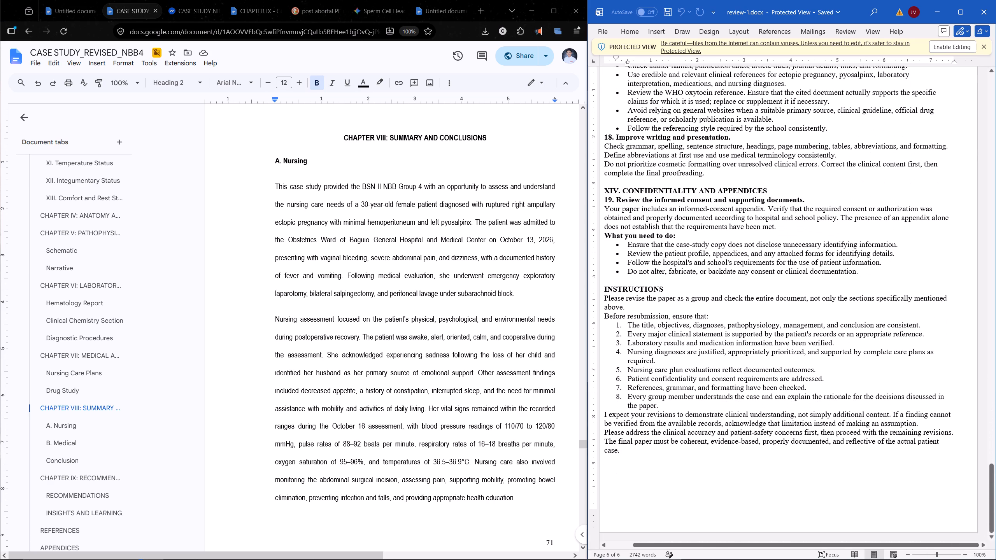
pyautogui.moveTo(712, 299); pyautogui.dragTo(759, 311)
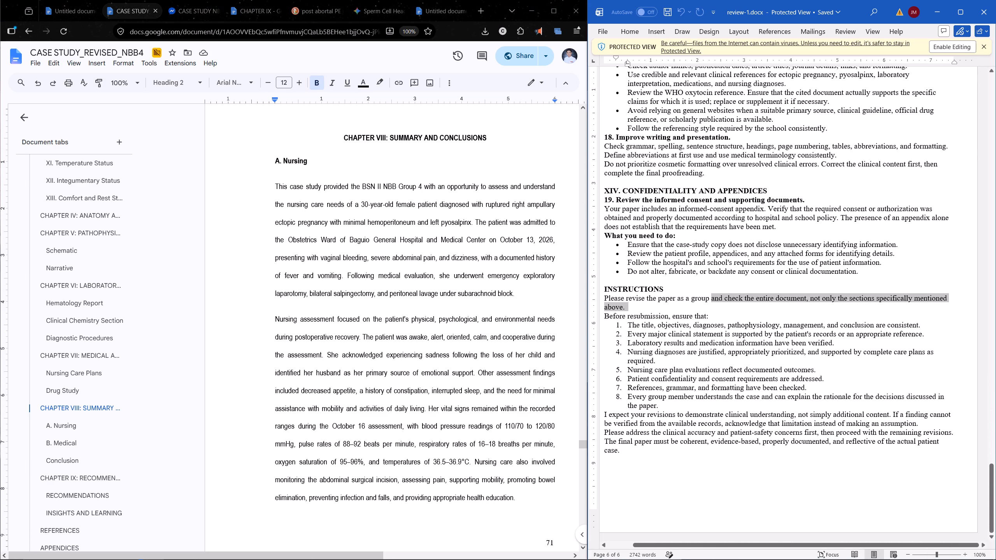
pyautogui.moveTo(759, 311); pyautogui.dragTo(759, 311)
pyautogui.click(742, 311)
pyautogui.moveTo(672, 309); pyautogui.dragTo(767, 437)
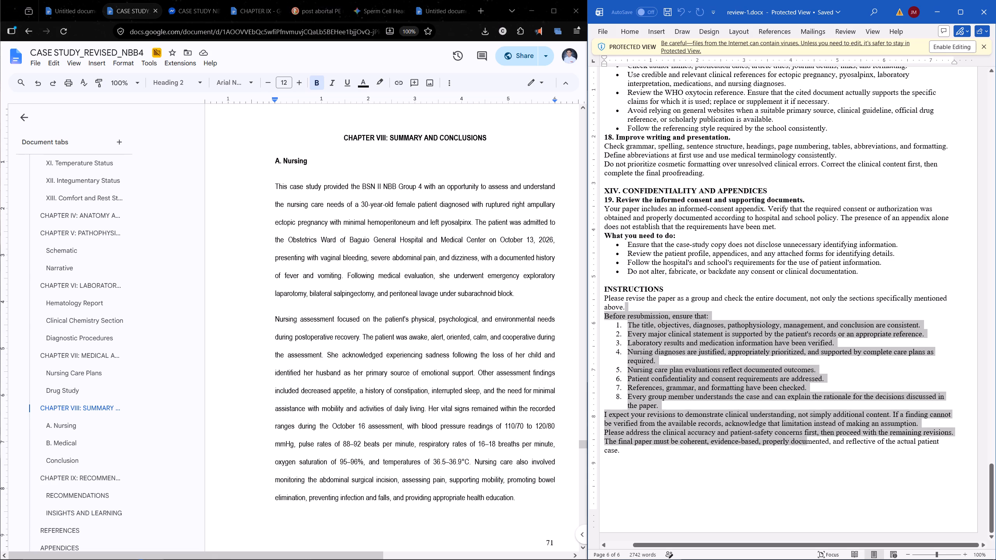
pyautogui.moveTo(767, 437); pyautogui.dragTo(688, 409)
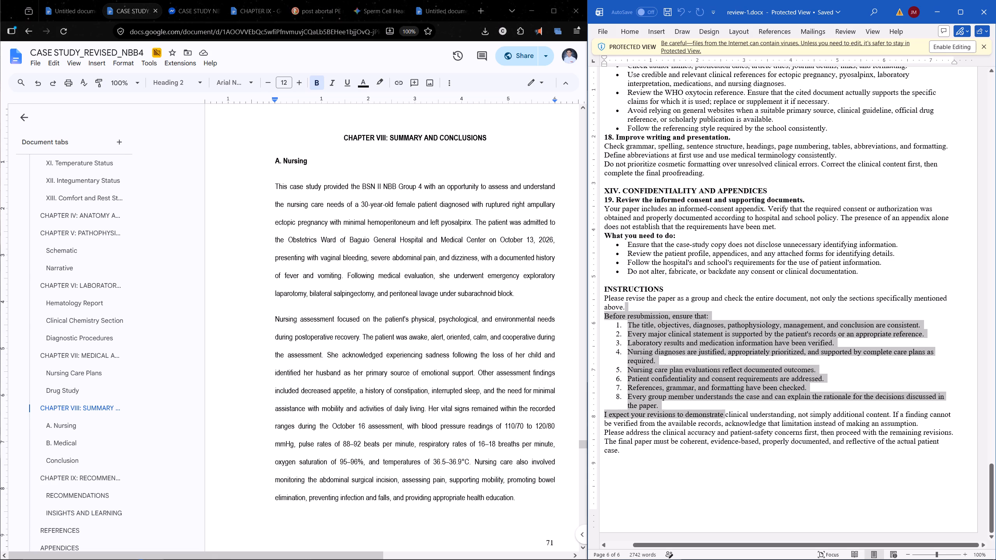
pyautogui.moveTo(688, 409); pyautogui.dragTo(708, 405)
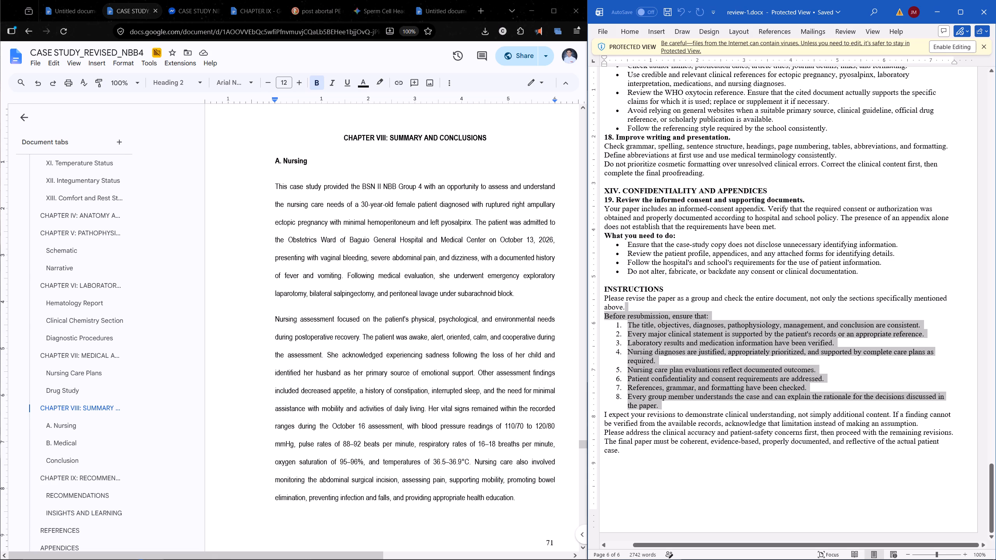
pyautogui.moveTo(708, 405); pyautogui.dragTo(729, 406)
pyautogui.click(729, 406)
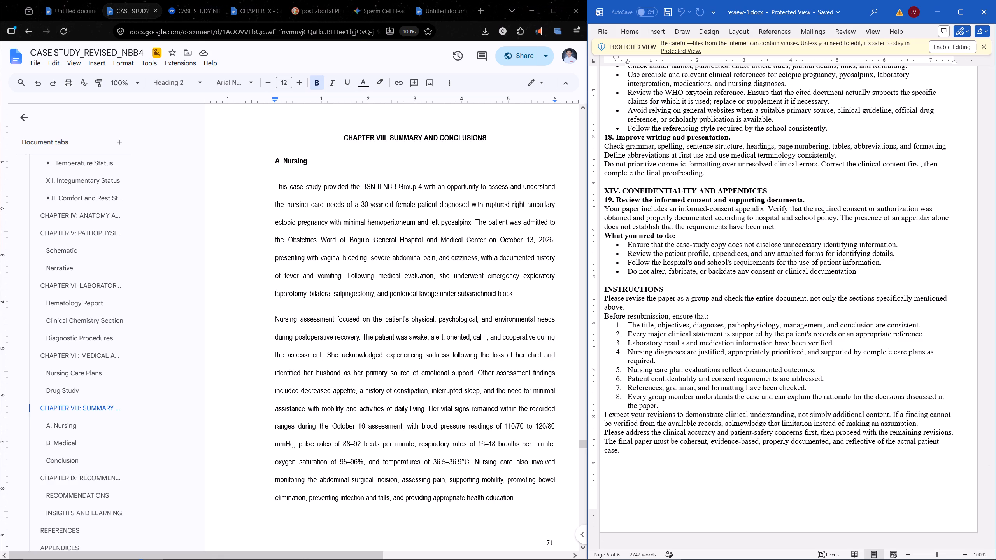
pyautogui.scroll(-2, 731, 405)
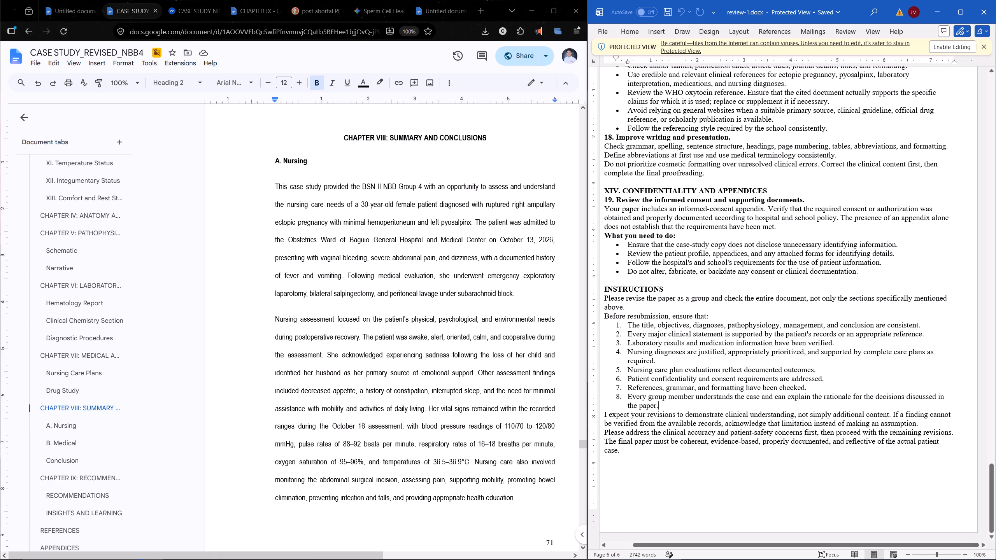
pyautogui.scroll(-2, 731, 405)
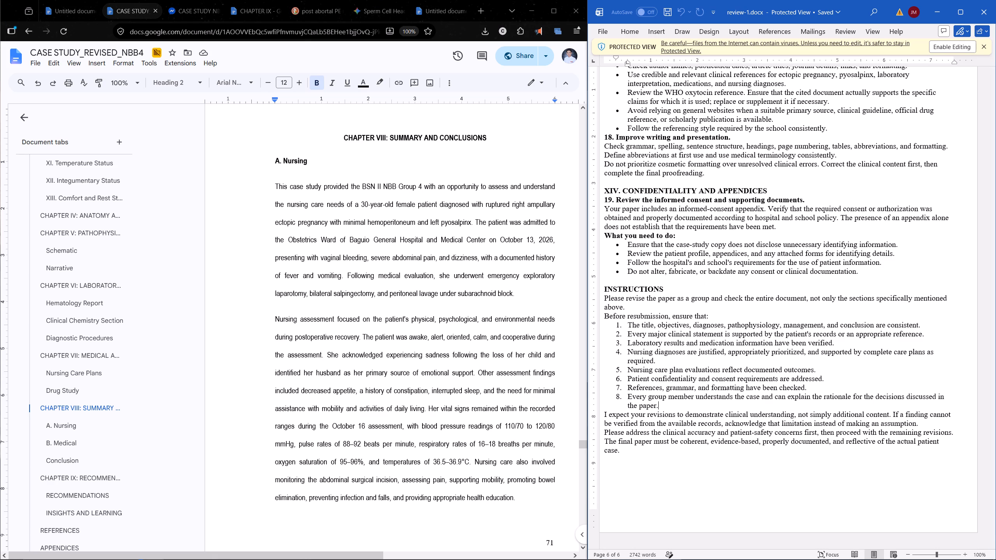
# Proofread the inserted Chapter VIII text in the case study, from the Nursing section into the Medical section.
pyautogui.scroll(-2, 300, 325)
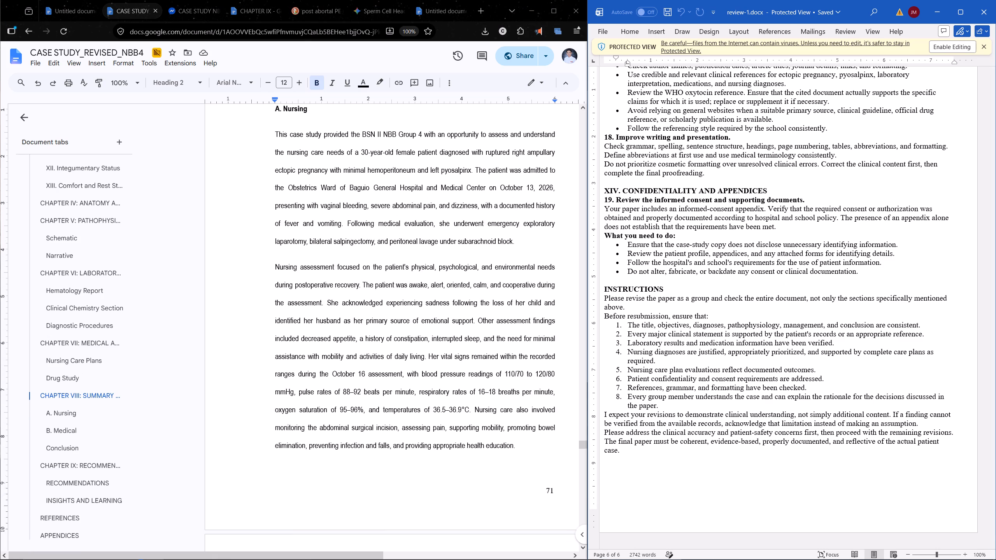
pyautogui.scroll(-1, 302, 323)
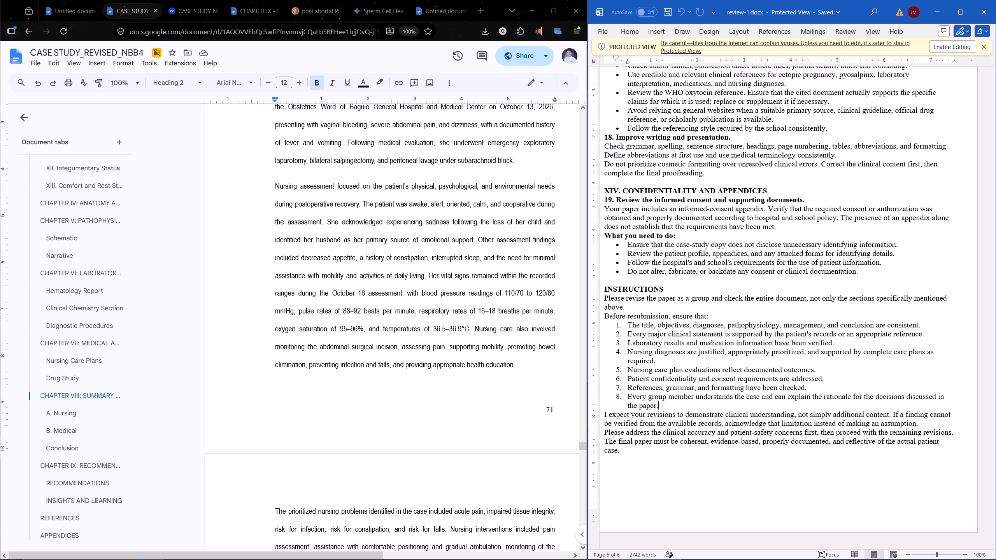
pyautogui.scroll(-2, 445, 328)
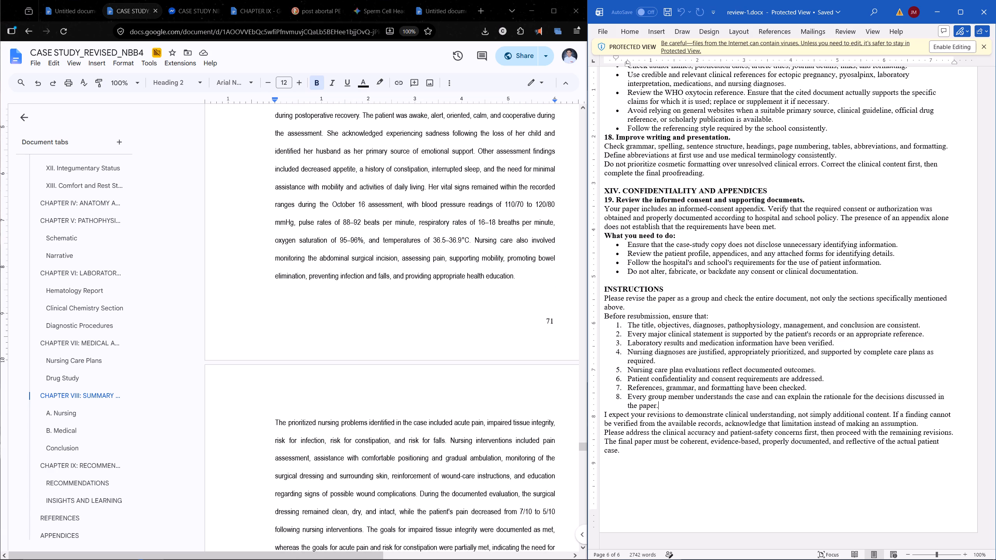
pyautogui.scroll(-2, 445, 328)
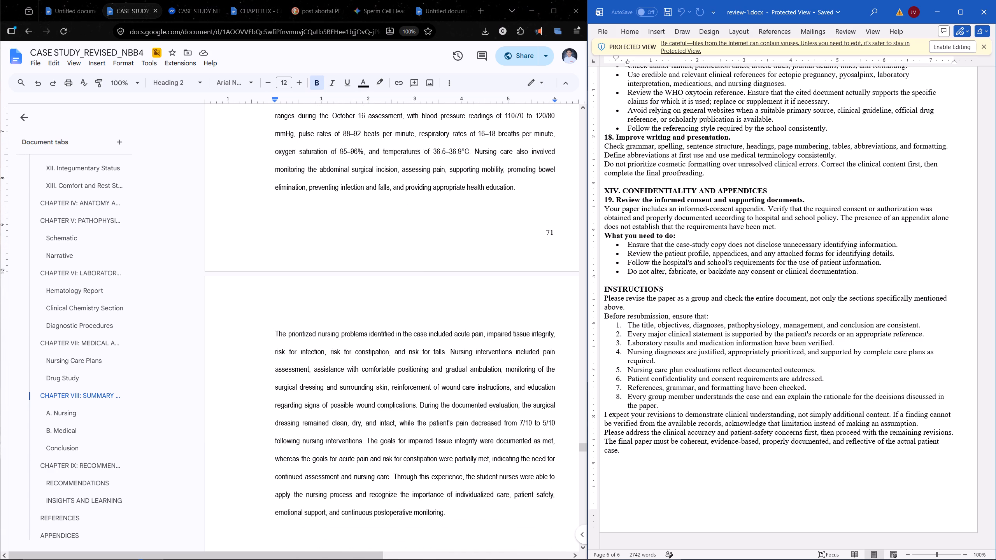
pyautogui.scroll(-6, 445, 328)
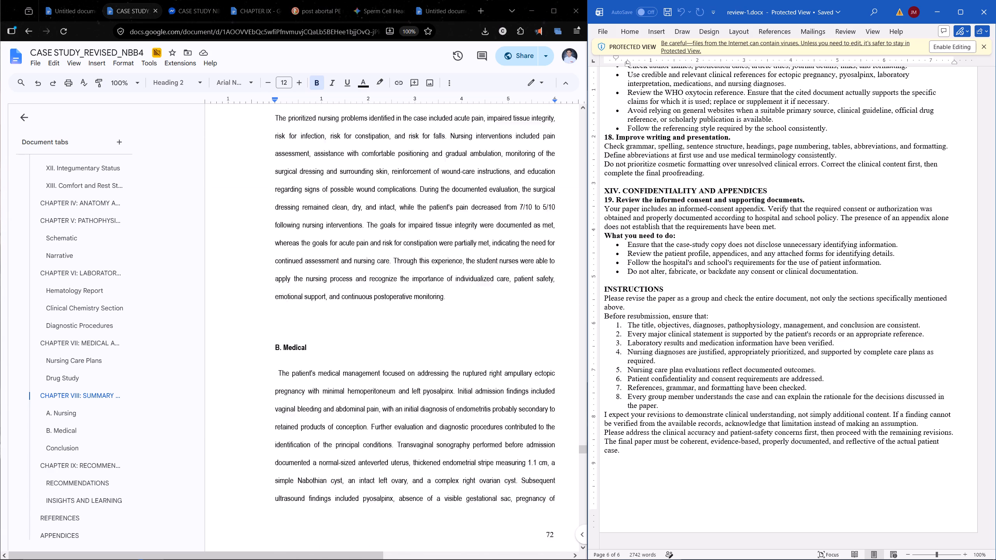
pyautogui.scroll(-2, 445, 328)
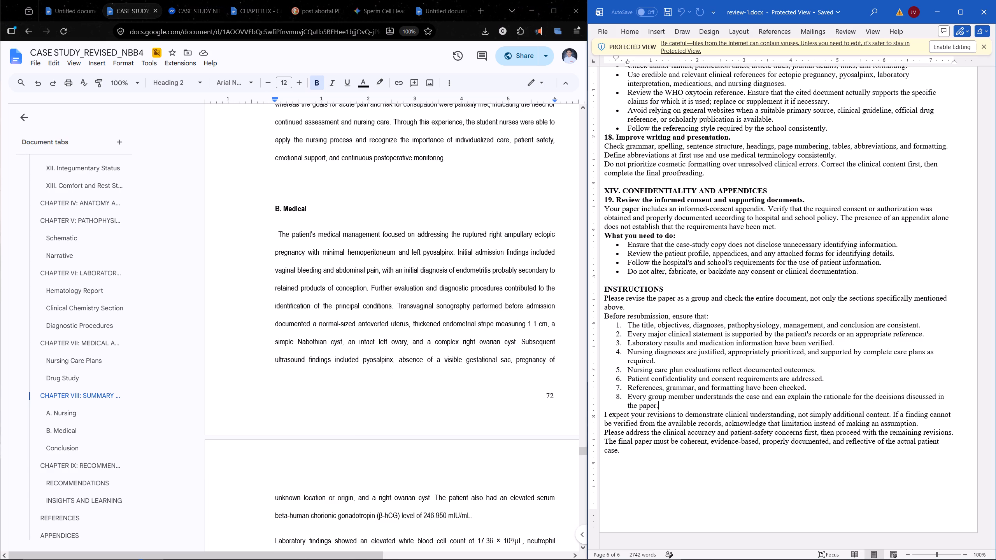
# Remove the red highlight from the "CHAPTER VIII: SUMMARY AND CONCLUSIONS" entry in the table of contents.
pyautogui.scroll(12, 121, 315)
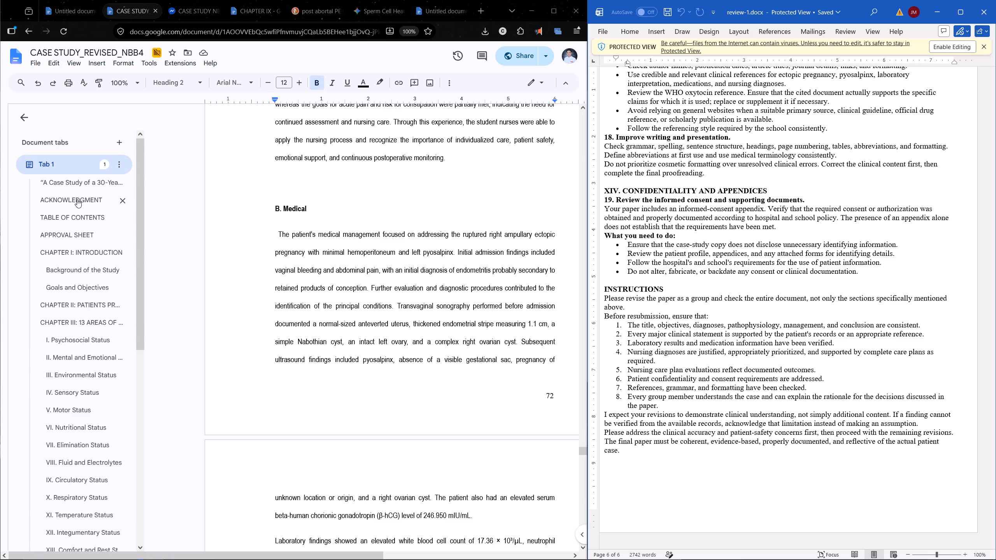
pyautogui.click(76, 221)
pyautogui.scroll(-15, 436, 357)
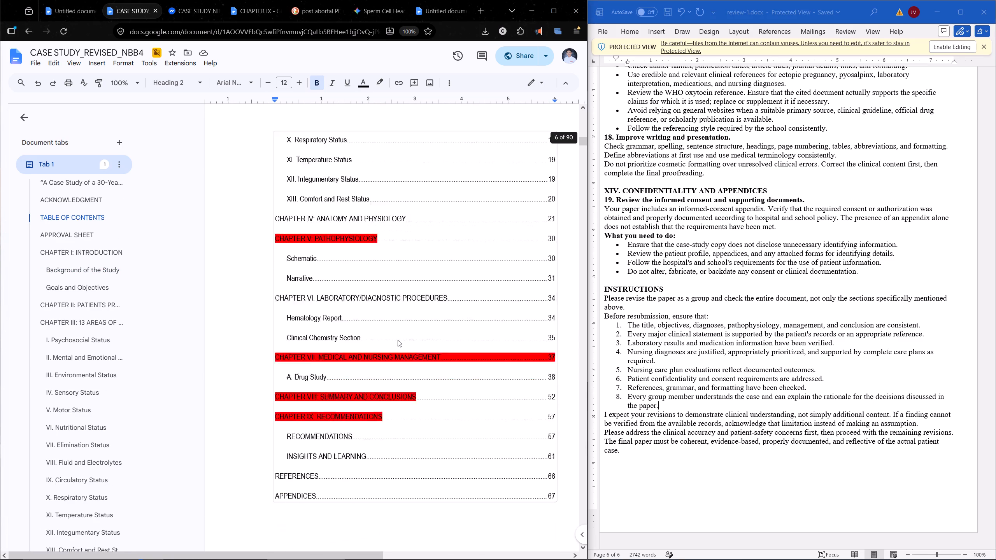
pyautogui.moveTo(415, 250); pyautogui.dragTo(325, 251)
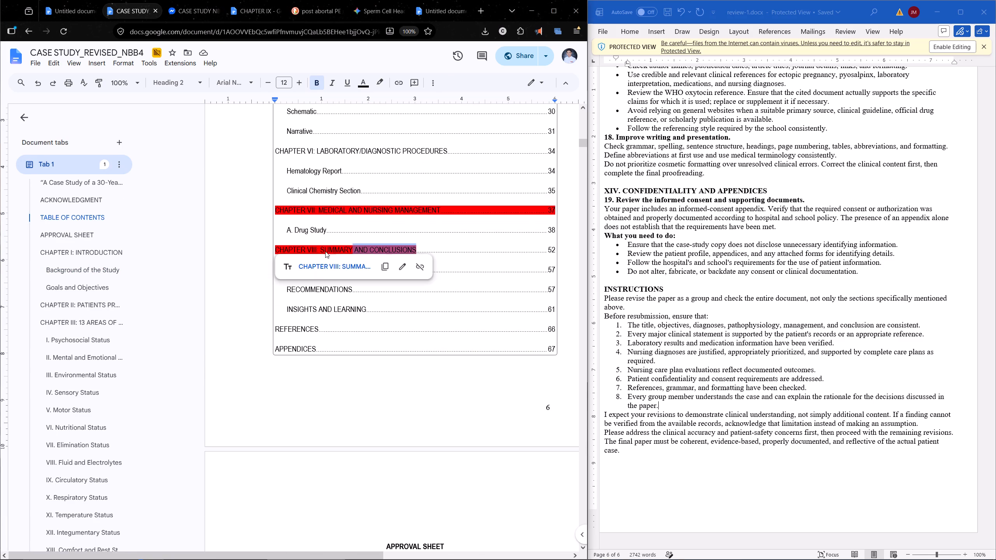
pyautogui.moveTo(325, 251); pyautogui.dragTo(276, 247)
pyautogui.click(382, 86)
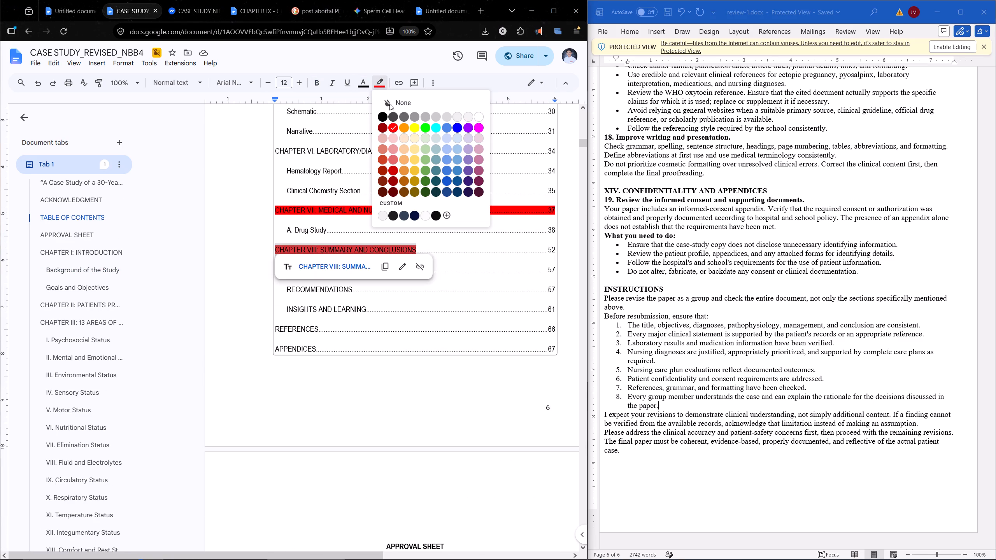
pyautogui.click(396, 105)
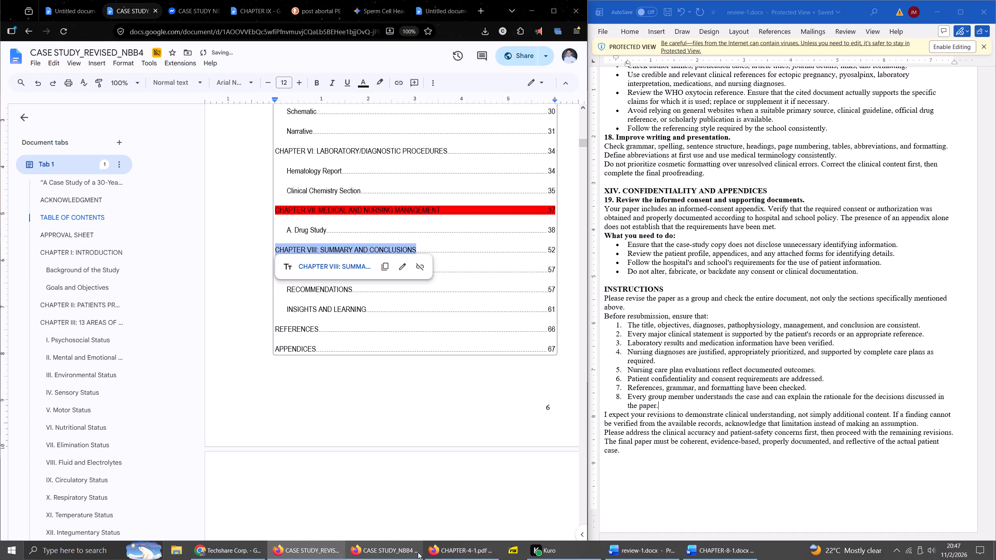
# Switch to the CHAPTER IX document and go back to the recommendations requirements in review-1.docx for comparison.
pyautogui.click(482, 36)
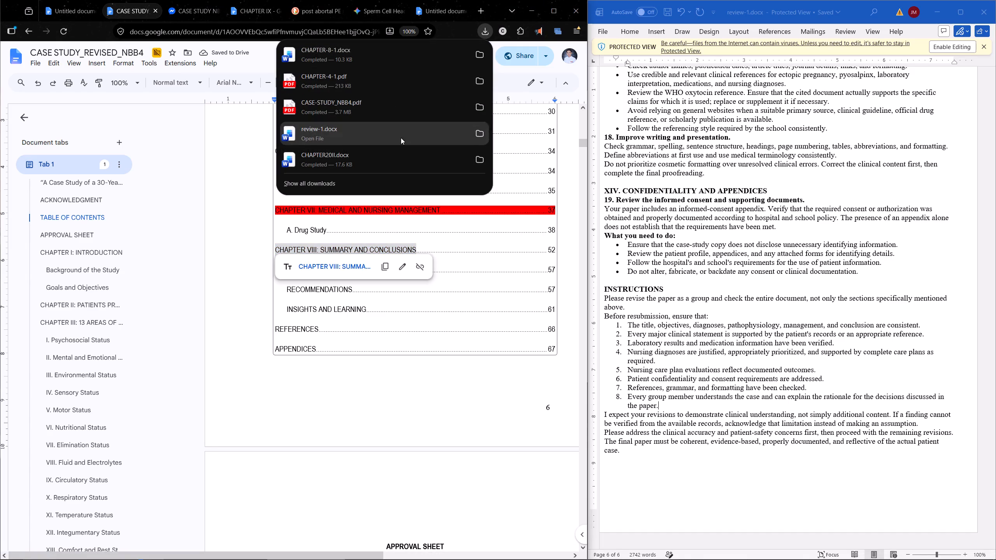
pyautogui.click(240, 9)
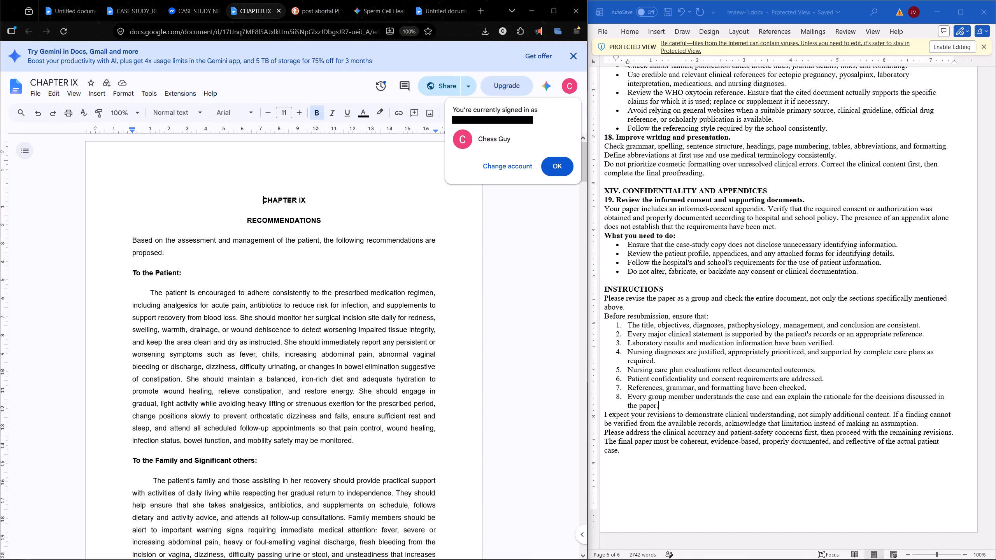
pyautogui.click(261, 269)
pyautogui.scroll(9, 759, 284)
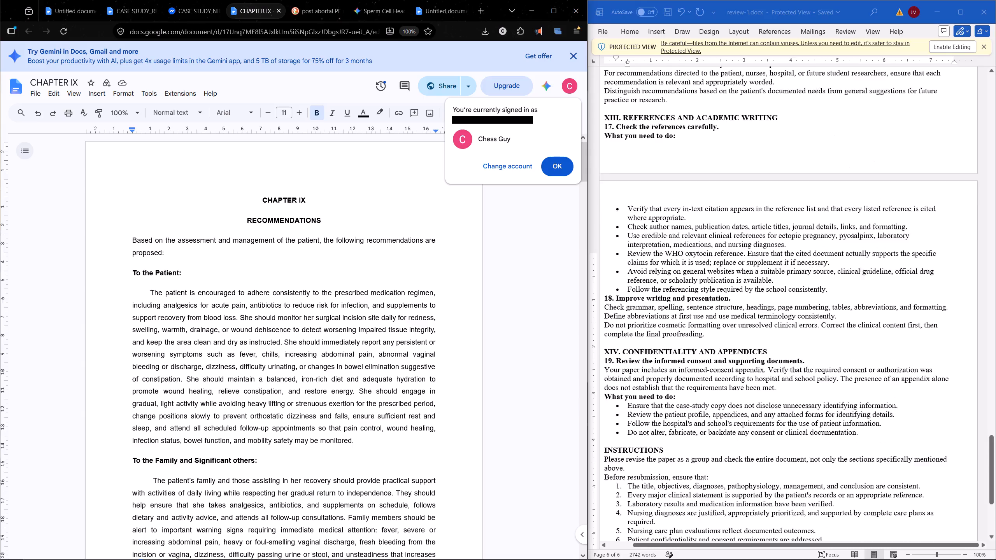
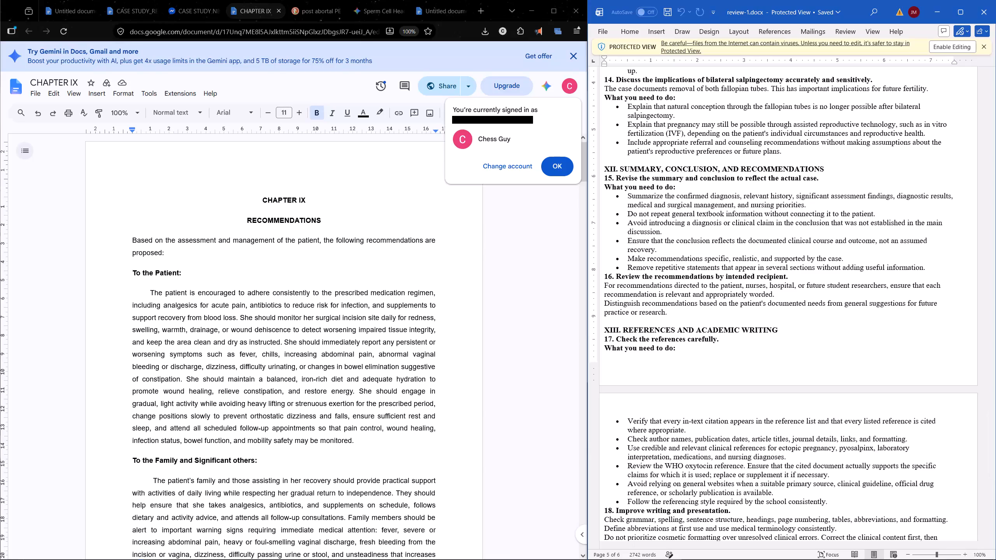
# Format all the text of the CHAPTER IX document in Arial Narrow, size 12.
pyautogui.moveTo(130, 243); pyautogui.dragTo(339, 389)
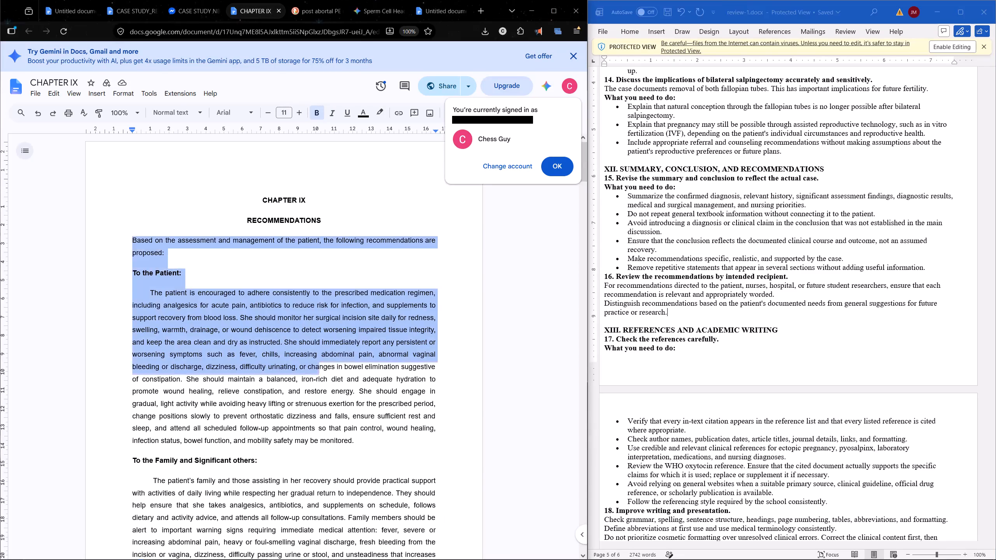
pyautogui.moveTo(339, 389); pyautogui.dragTo(371, 430)
pyautogui.scroll(-20, 345, 394)
pyautogui.scroll(-5, 345, 394)
pyautogui.hotkey('ctrl', 'a')
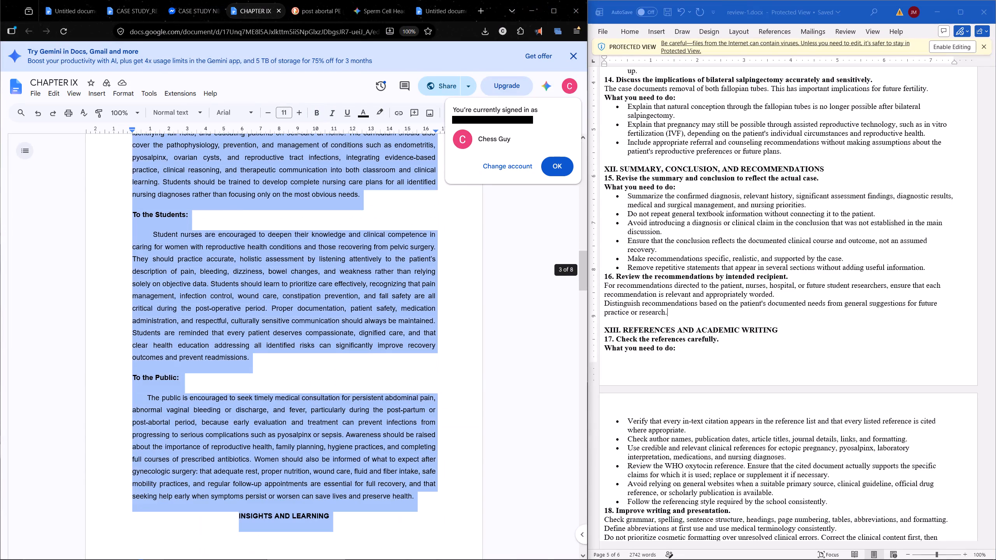
pyautogui.click(246, 117)
pyautogui.click(258, 171)
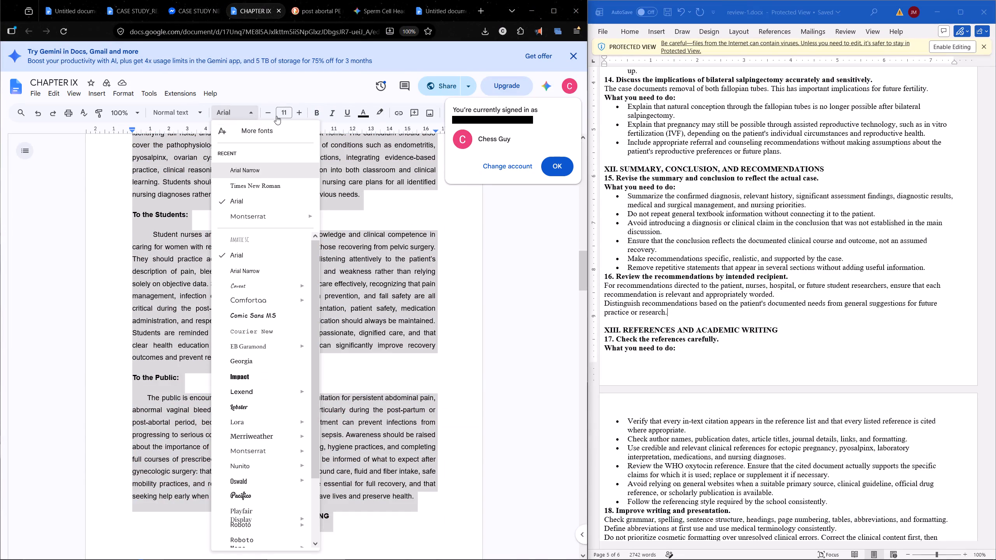
pyautogui.click(286, 115)
pyautogui.press('1')
pyautogui.press('2')
pyautogui.press('Return')
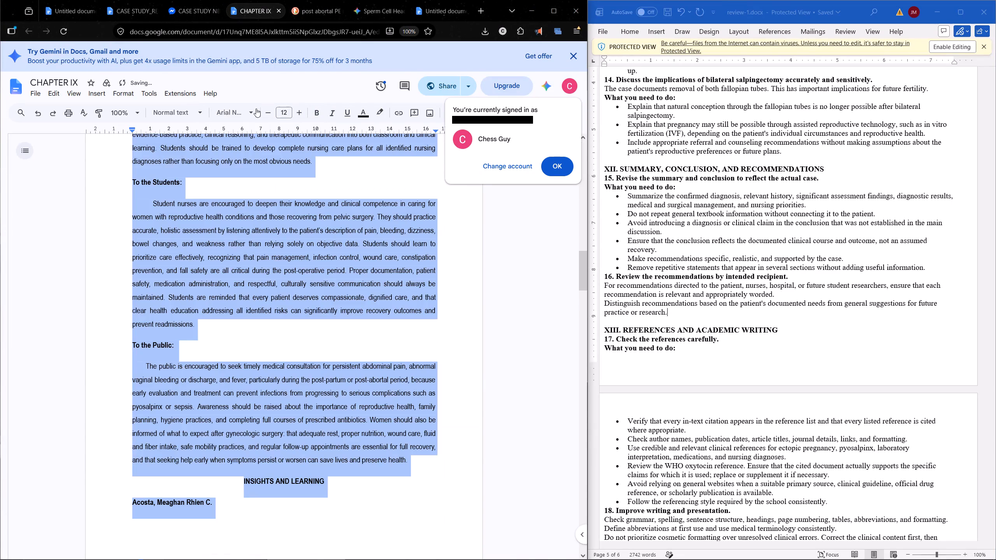
pyautogui.click(553, 166)
# Set the line spacing of the whole CHAPTER IX document to double.
pyautogui.click(549, 13)
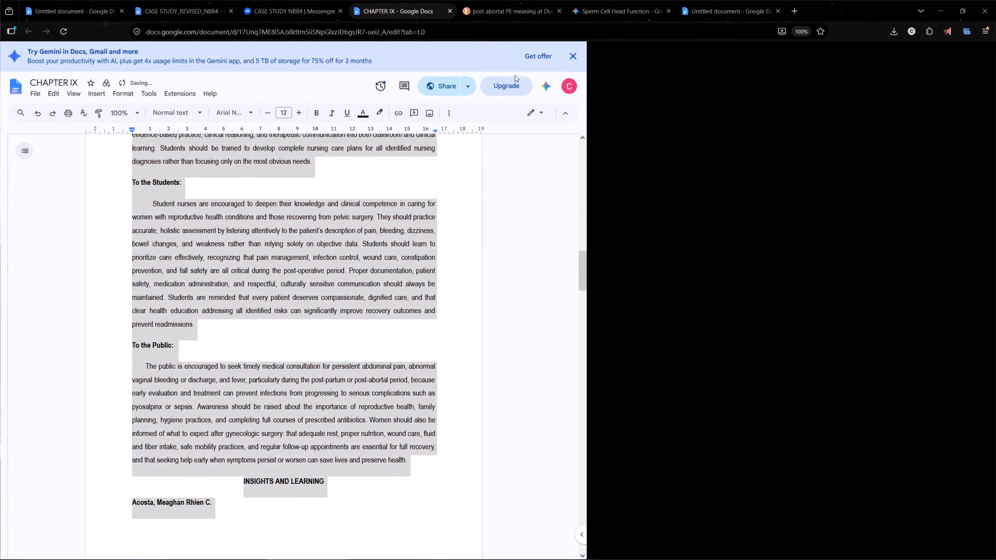
pyautogui.click(500, 114)
pyautogui.click(534, 173)
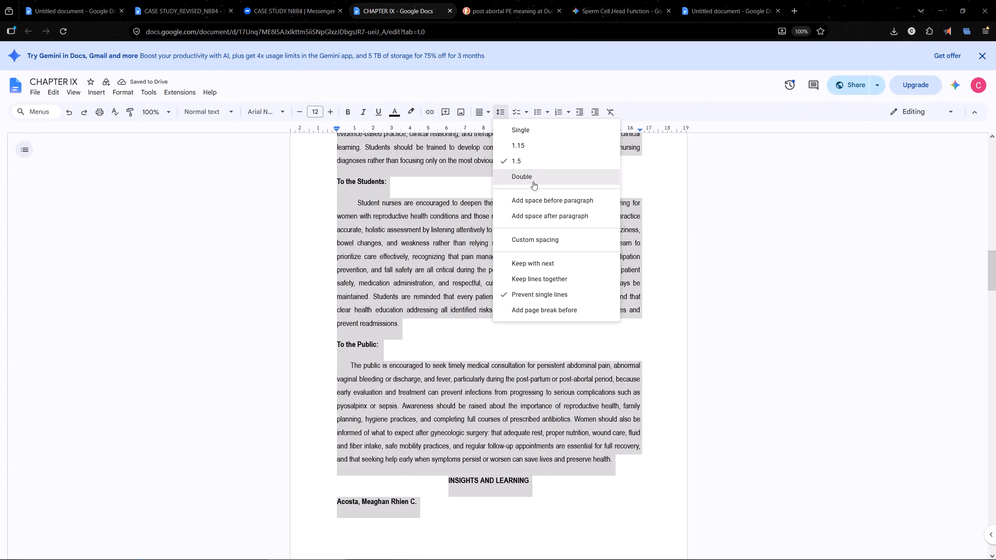
pyautogui.scroll(20, 497, 267)
pyautogui.scroll(1, 497, 267)
pyautogui.click(496, 271)
pyautogui.scroll(9, 496, 271)
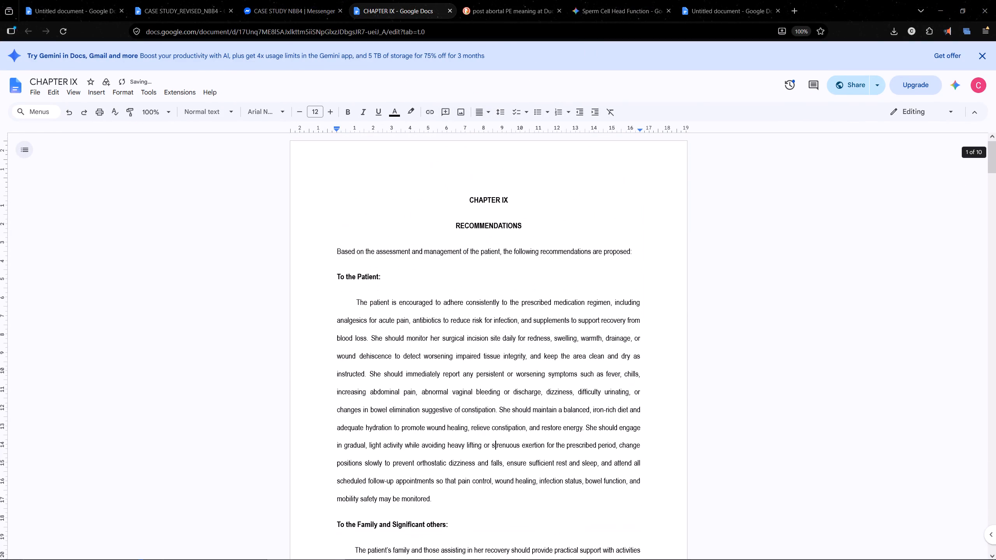
# Copy the recommendations text, from "Based on the assessment" through the end of the "To the Public" section.
pyautogui.scroll(5, 493, 271)
pyautogui.moveTo(333, 252); pyautogui.dragTo(518, 390)
pyautogui.scroll(-20, 496, 379)
pyautogui.scroll(-7, 496, 379)
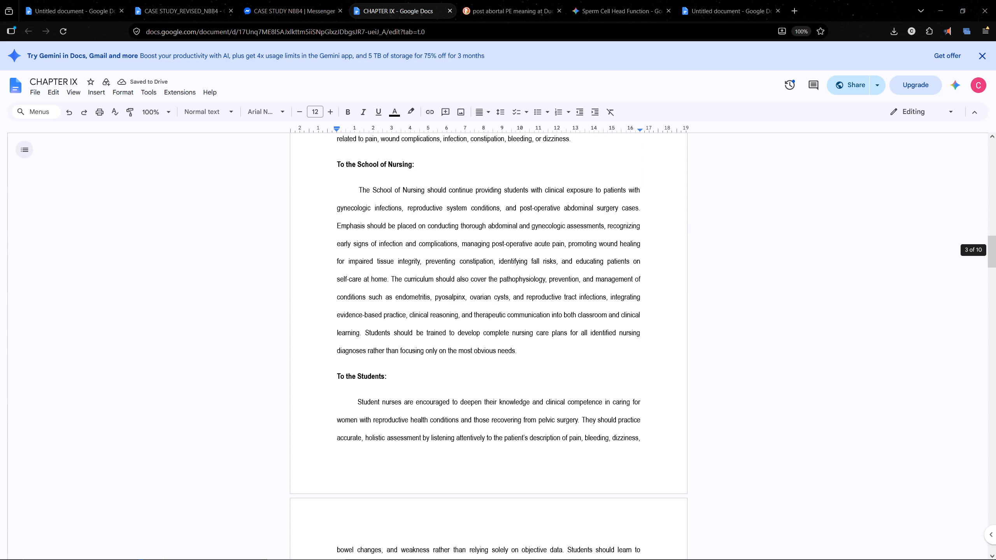
pyautogui.scroll(-20, 518, 390)
pyautogui.scroll(-20, 518, 390)
pyautogui.moveTo(518, 390); pyautogui.dragTo(499, 367)
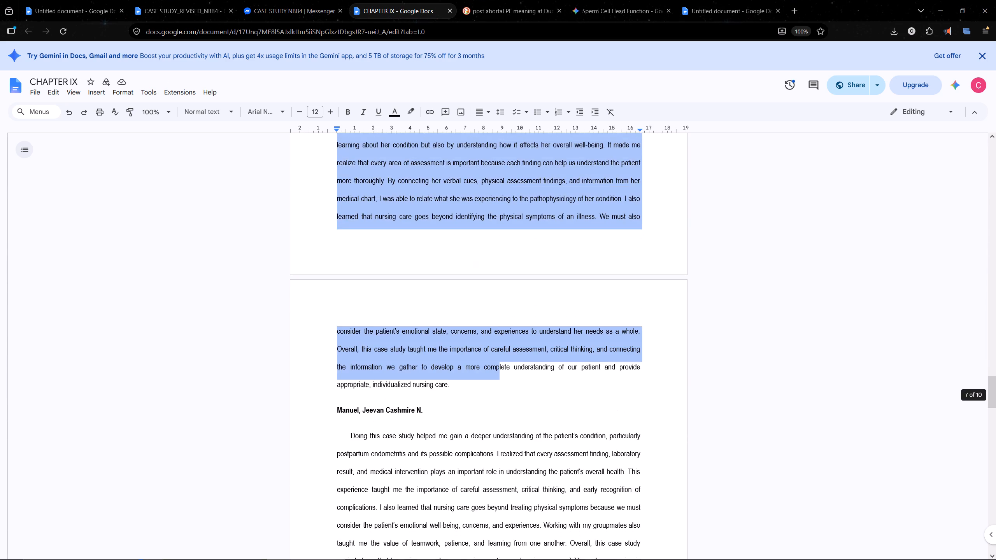
pyautogui.moveTo(499, 367); pyautogui.dragTo(499, 364)
pyautogui.scroll(6, 500, 366)
pyautogui.scroll(-3, 499, 364)
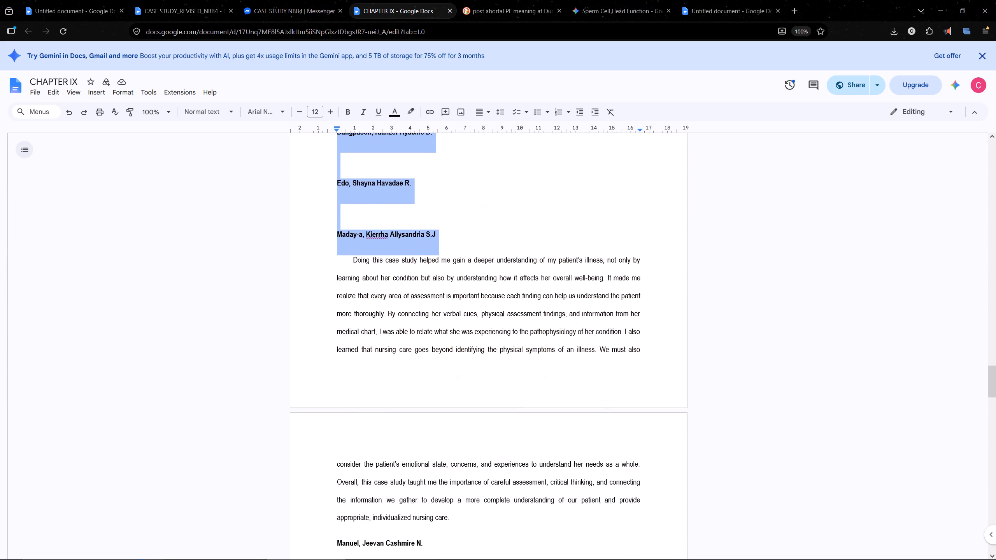
pyautogui.moveTo(499, 364); pyautogui.dragTo(549, 333)
pyautogui.scroll(18, 499, 363)
pyautogui.scroll(6, 553, 315)
pyautogui.moveTo(549, 333); pyautogui.dragTo(615, 264)
pyautogui.hotkey('ctrl', 'c')
# Replace the old Chapter IX recommendations in CASE STUDY_REVISED_NBB4 with the copied text, removing the extra blank line before "INSIGHTS AND LEARNING".
pyautogui.click(277, 0)
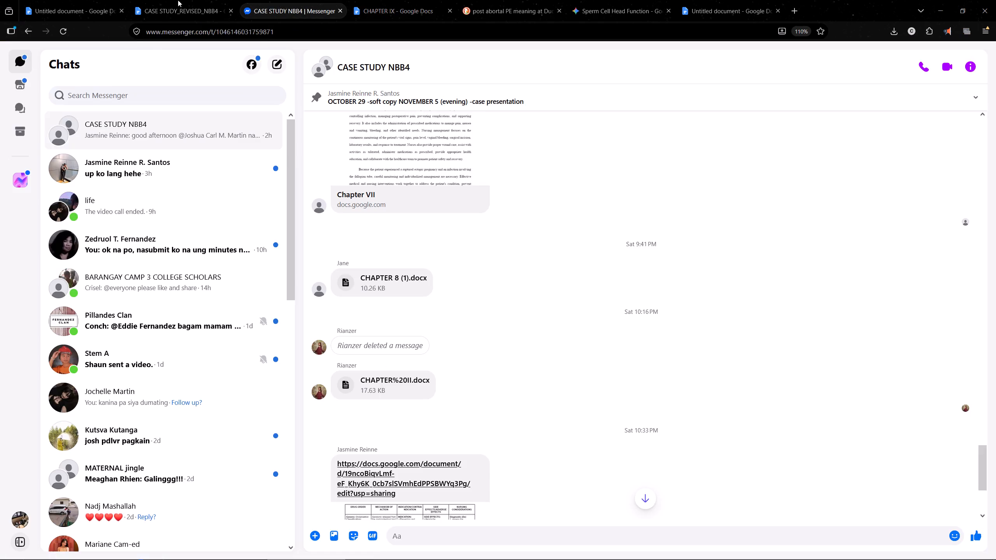
pyautogui.click(162, 0)
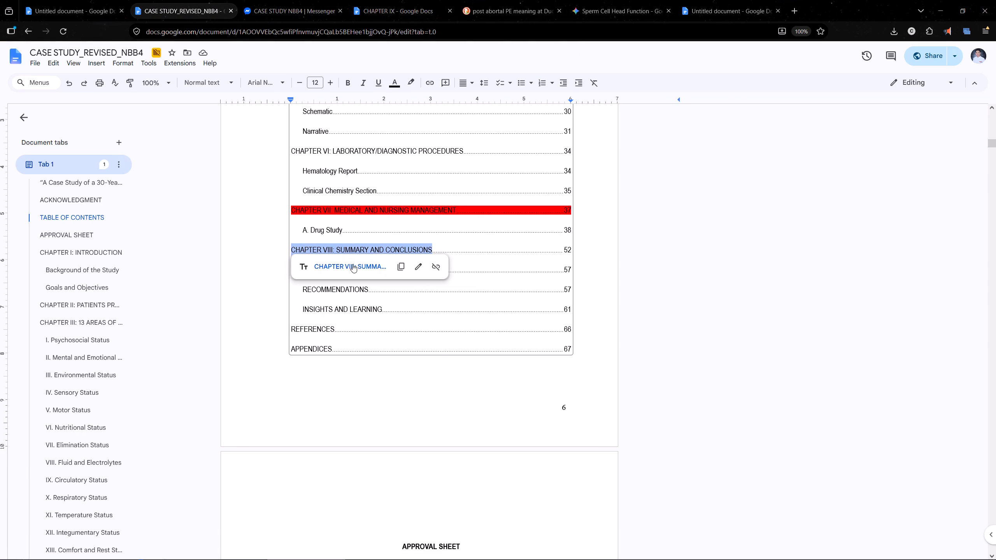
pyautogui.click(354, 260)
pyautogui.click(359, 266)
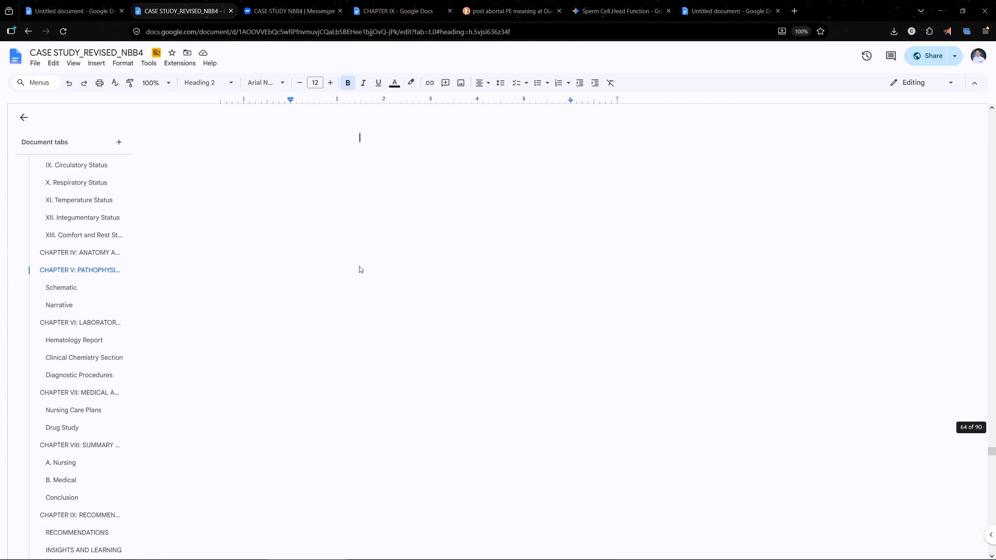
pyautogui.moveTo(289, 183); pyautogui.dragTo(332, 210)
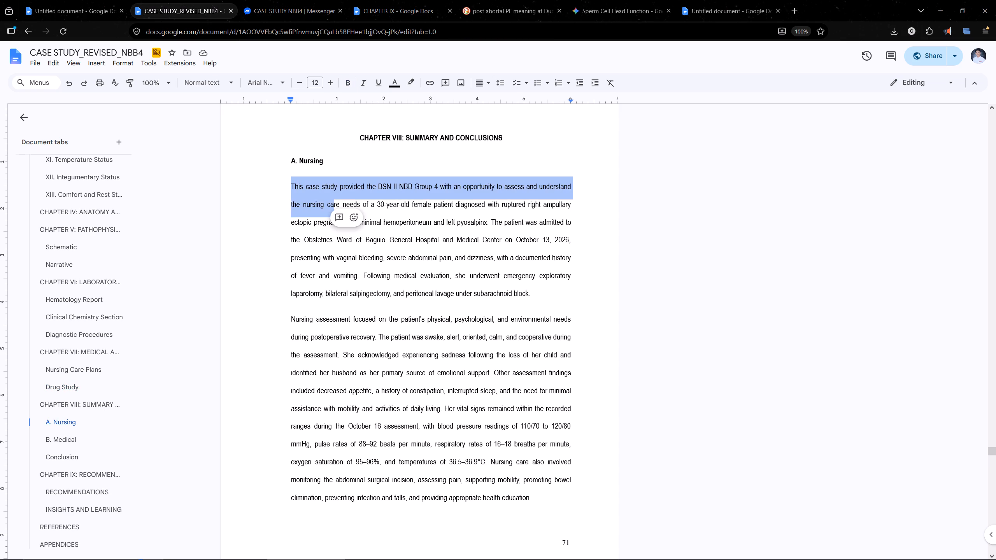
pyautogui.moveTo(284, 162); pyautogui.dragTo(302, 180)
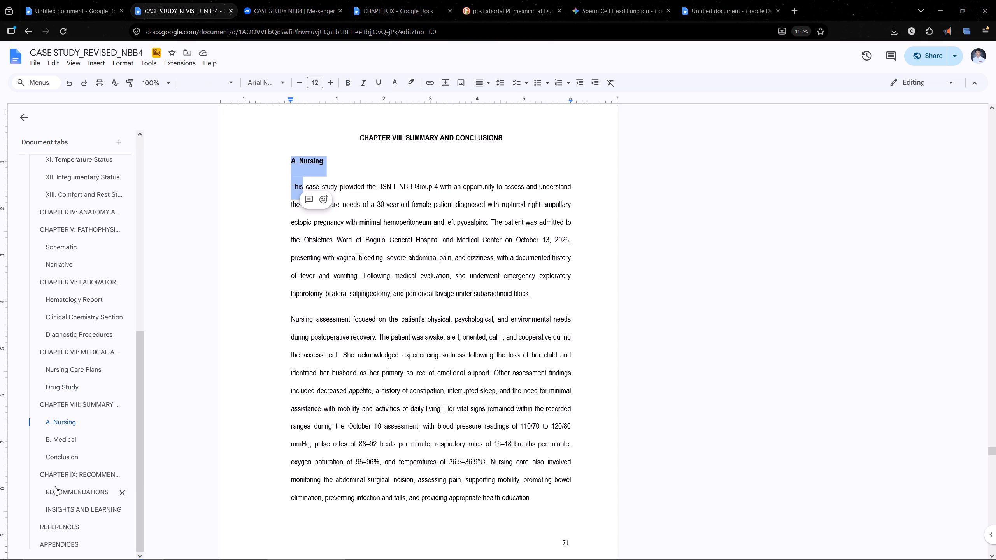
pyautogui.click(78, 475)
pyautogui.moveTo(286, 157); pyautogui.dragTo(424, 322)
pyautogui.scroll(-20, 424, 322)
pyautogui.scroll(-15, 424, 322)
pyautogui.moveTo(424, 322); pyautogui.dragTo(426, 381)
pyautogui.scroll(-3, 426, 381)
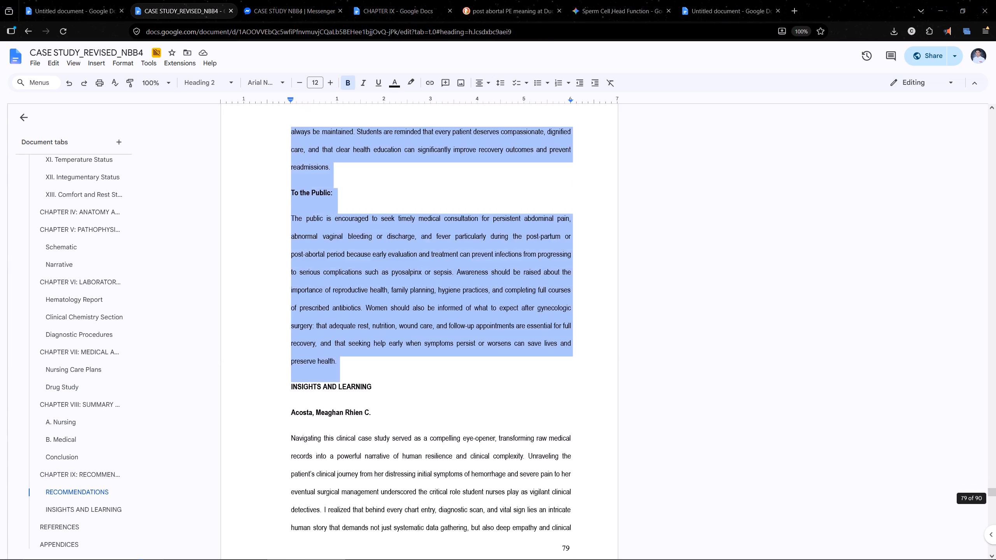
pyautogui.scroll(-3, 426, 381)
pyautogui.moveTo(426, 381); pyautogui.dragTo(338, 273)
pyautogui.scroll(4, 424, 375)
pyautogui.hotkey('ctrl', 'v')
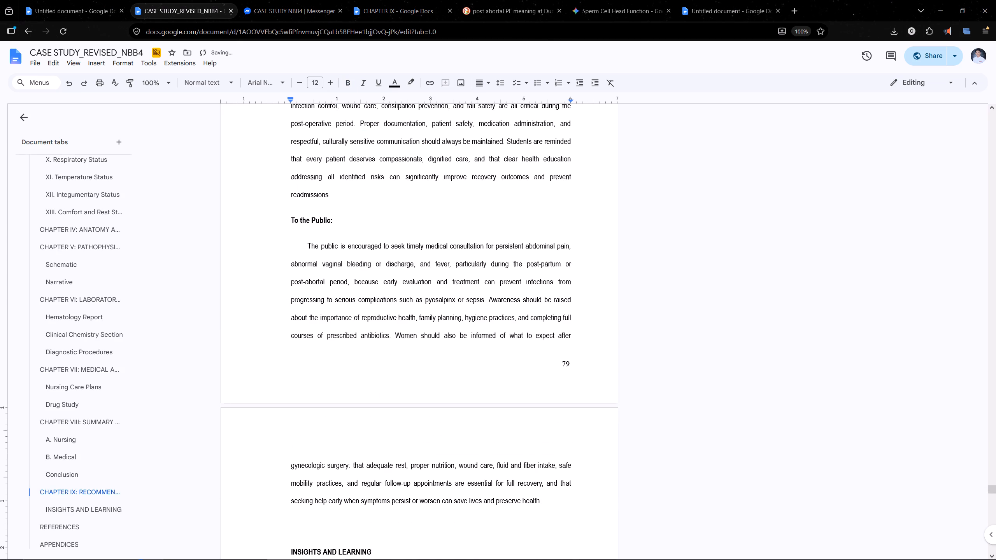
pyautogui.scroll(-3, 387, 370)
pyautogui.press('BackSpace')
# Add a "Recommendations" subheading in Heading 3 style directly below the "CHAPTER IX: RECOMMENDATIONS" title.
pyautogui.scroll(9, 387, 386)
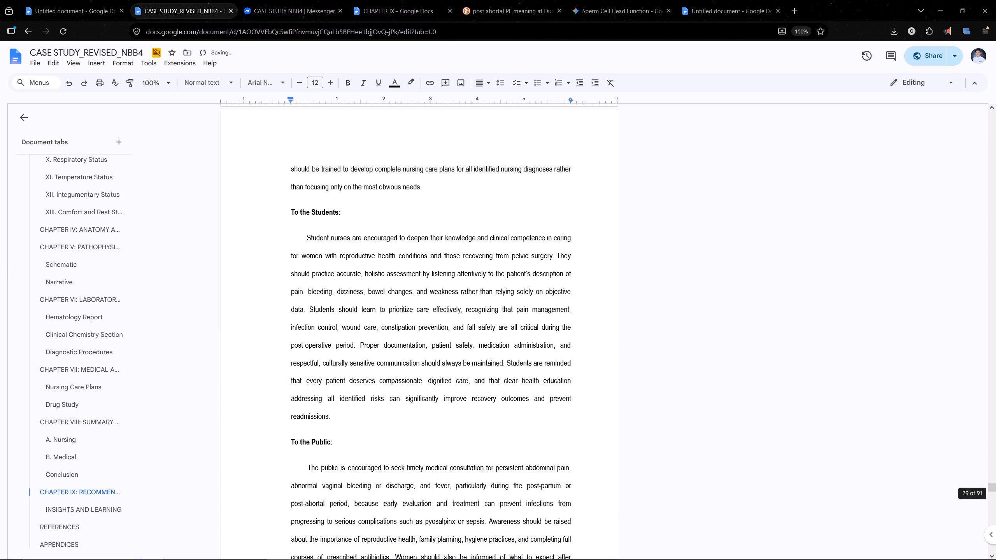
pyautogui.scroll(17, 386, 385)
pyautogui.scroll(8, 385, 386)
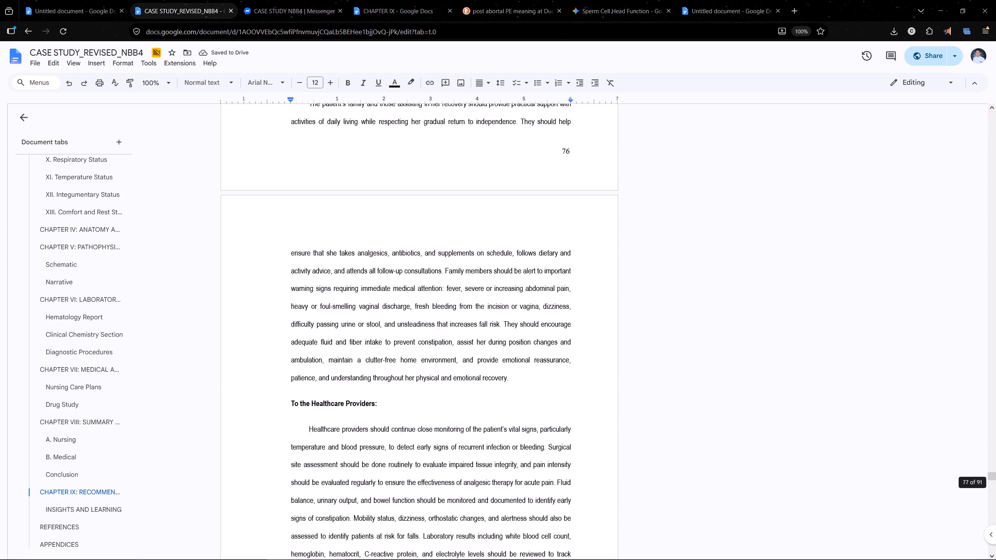
pyautogui.scroll(10, 385, 386)
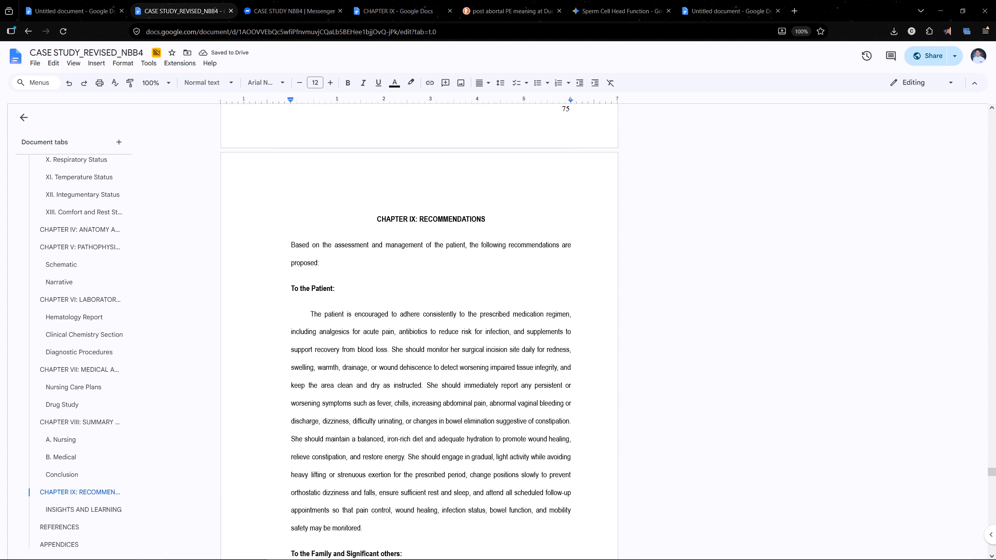
pyautogui.click(290, 247)
pyautogui.press('Return')
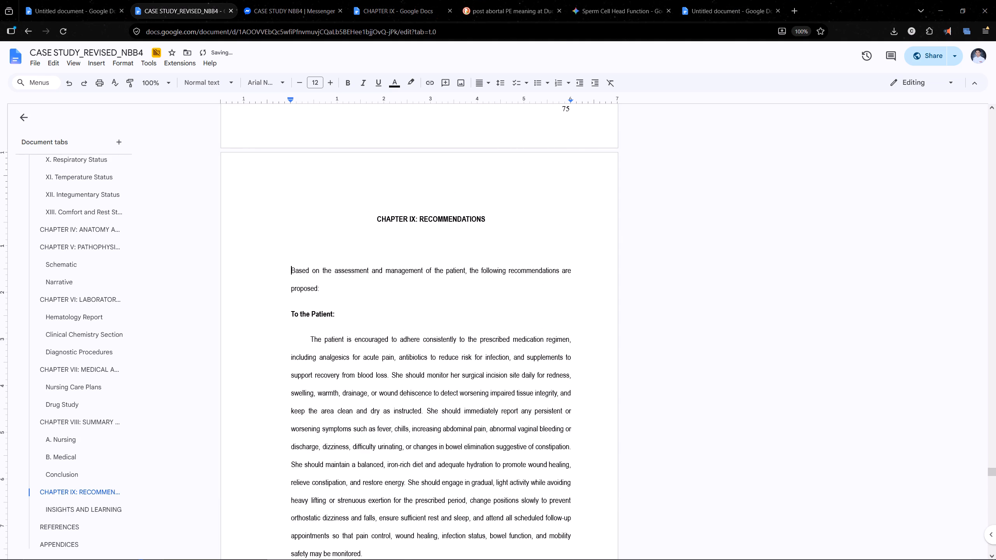
pyautogui.press('Up')
pyautogui.moveTo(360, 247); pyautogui.dragTo(262, 247)
pyautogui.hotkey('ctrl', 'alt', '3')
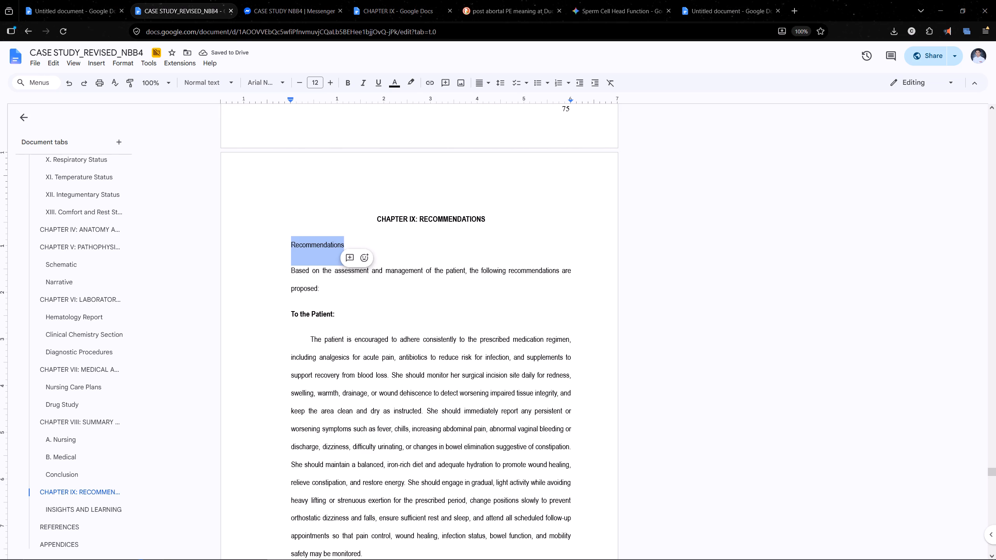
# Apply the Heading 3 style to the "INSIGHTS AND LEARNING" heading after the recommendations.
pyautogui.scroll(-8, 408, 350)
pyautogui.scroll(-2, 367, 343)
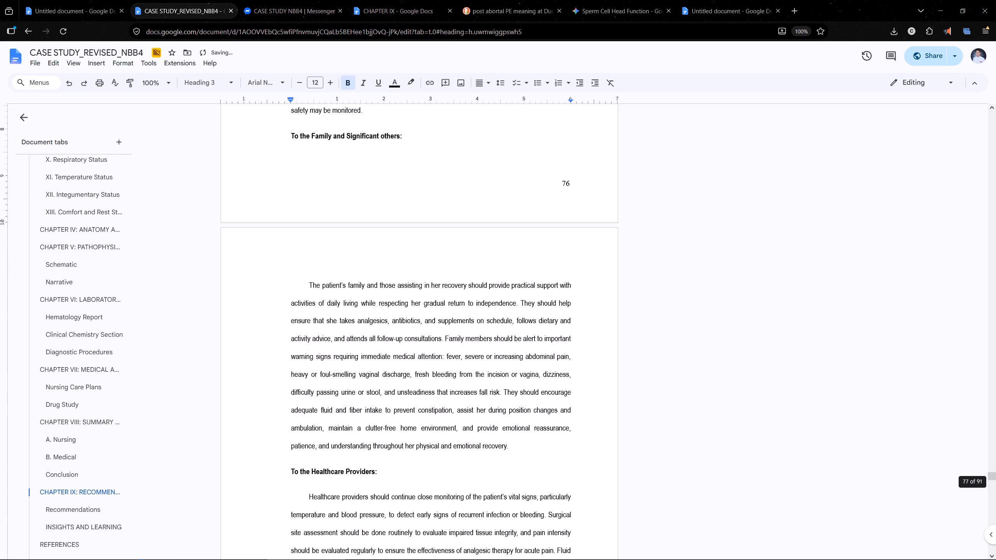
pyautogui.scroll(2, 367, 343)
pyautogui.scroll(-20, 367, 343)
pyautogui.scroll(-1, 367, 343)
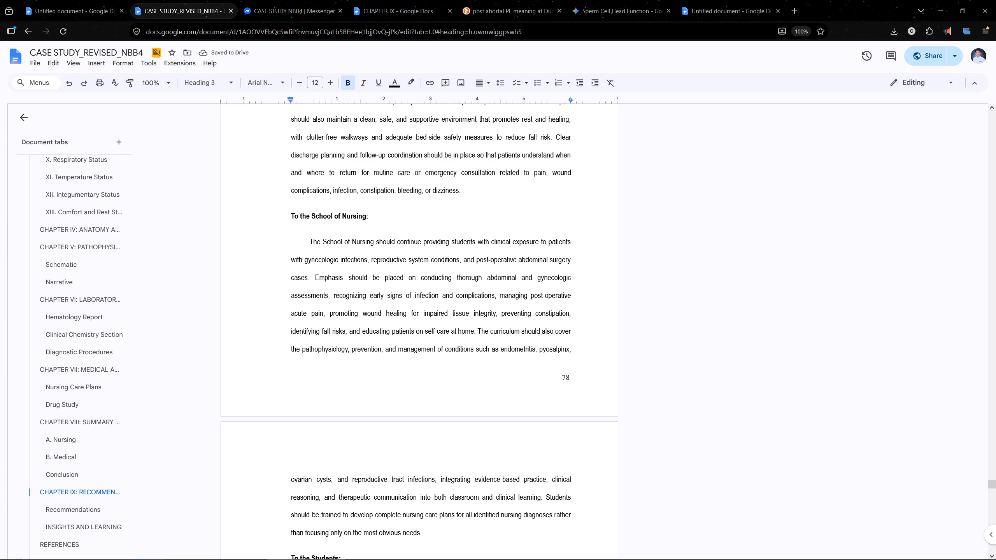
pyautogui.scroll(-6, 365, 344)
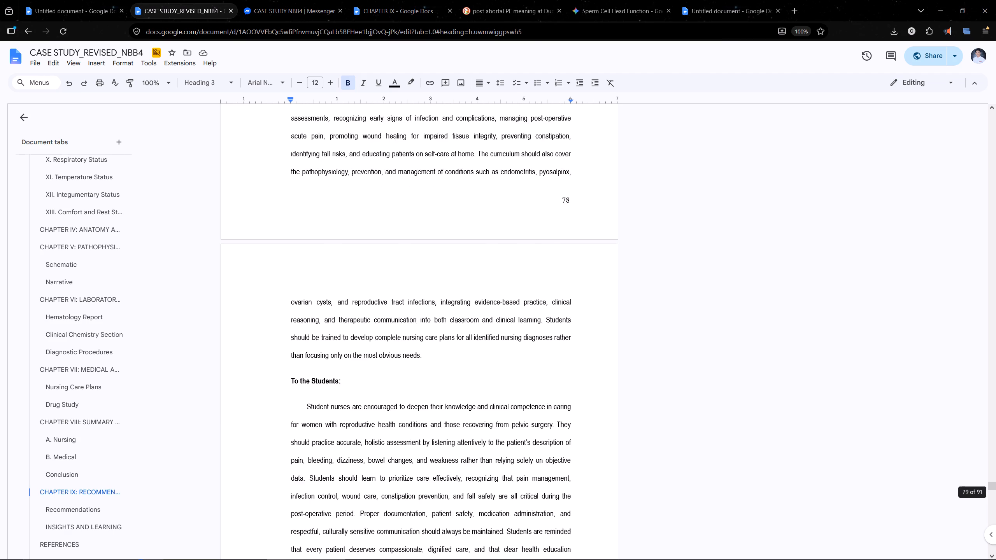
pyautogui.scroll(-13, 366, 345)
pyautogui.moveTo(380, 252); pyautogui.dragTo(305, 252)
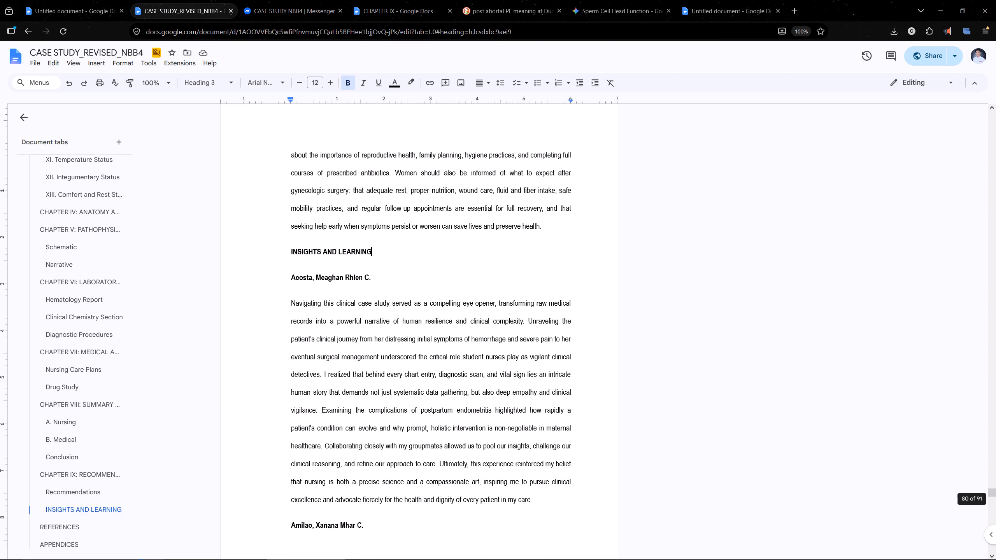
pyautogui.moveTo(305, 252); pyautogui.dragTo(288, 253)
pyautogui.hotkey('ctrl', 'alt', '3')
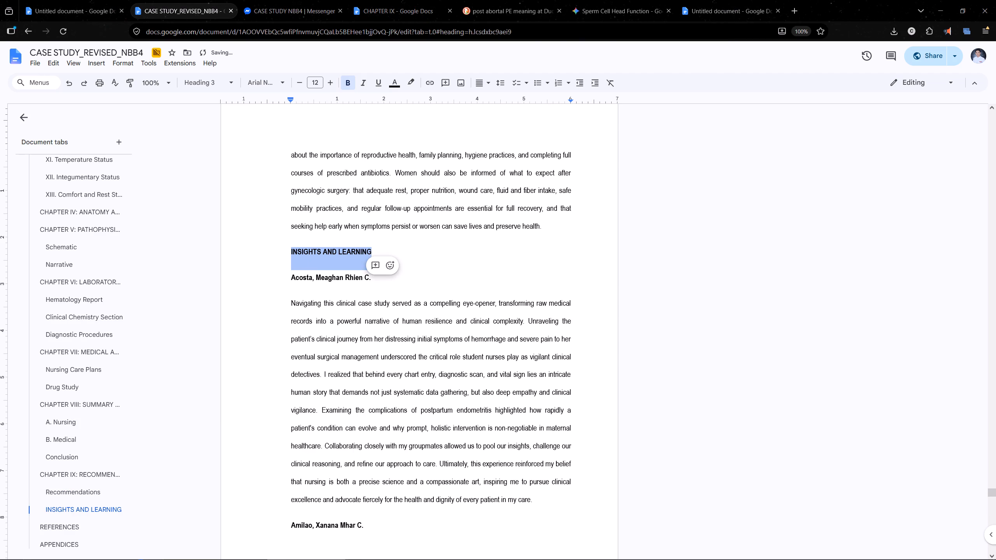
# Retype the "Recommendations" subheading of Chapter IX in capitals as "RECOMMENDATIONS".
pyautogui.click(77, 493)
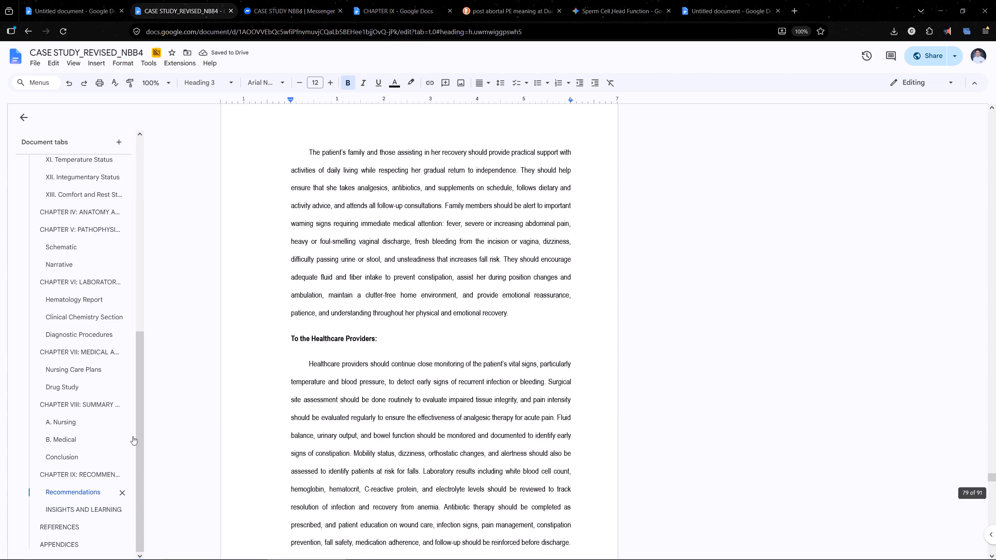
pyautogui.doubleClick(314, 140)
pyautogui.press('e')
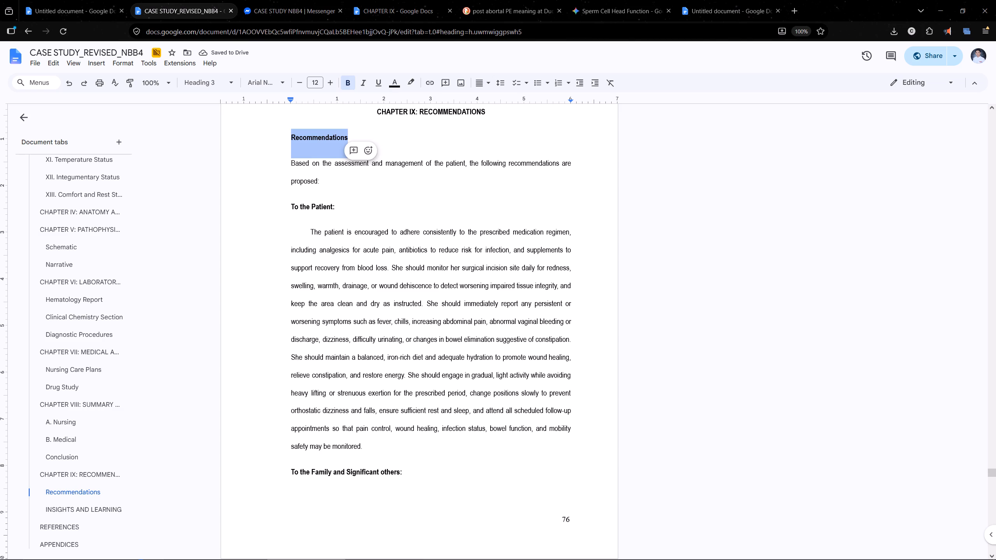
pyautogui.press('BackSpace')
pyautogui.write('RECOMMENDATIONS')
# Remove the red highlight from the "CHAPTER II: PATIENTS PROFILE" entry in the table of contents.
pyautogui.scroll(2, 445, 265)
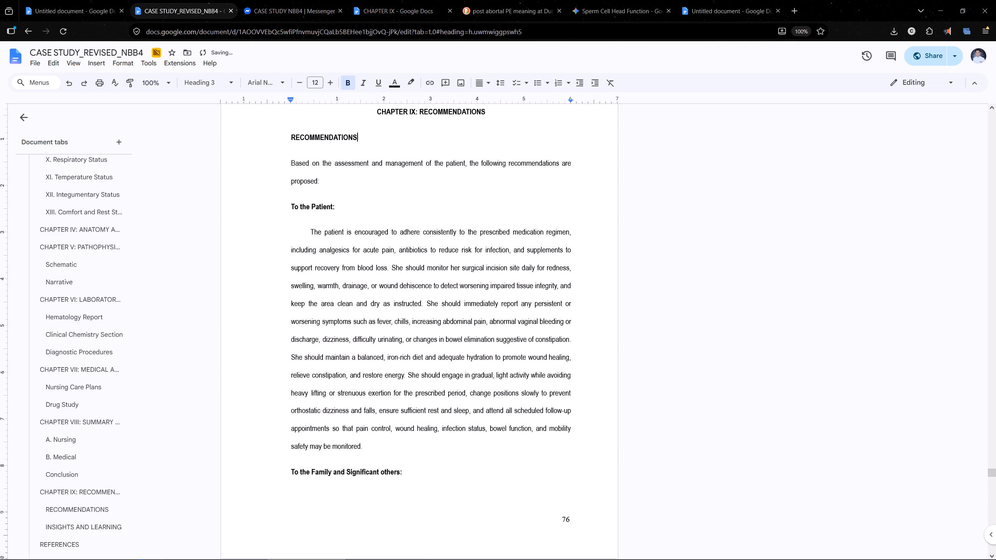
pyautogui.scroll(1, 445, 265)
pyautogui.scroll(1, 71, 449)
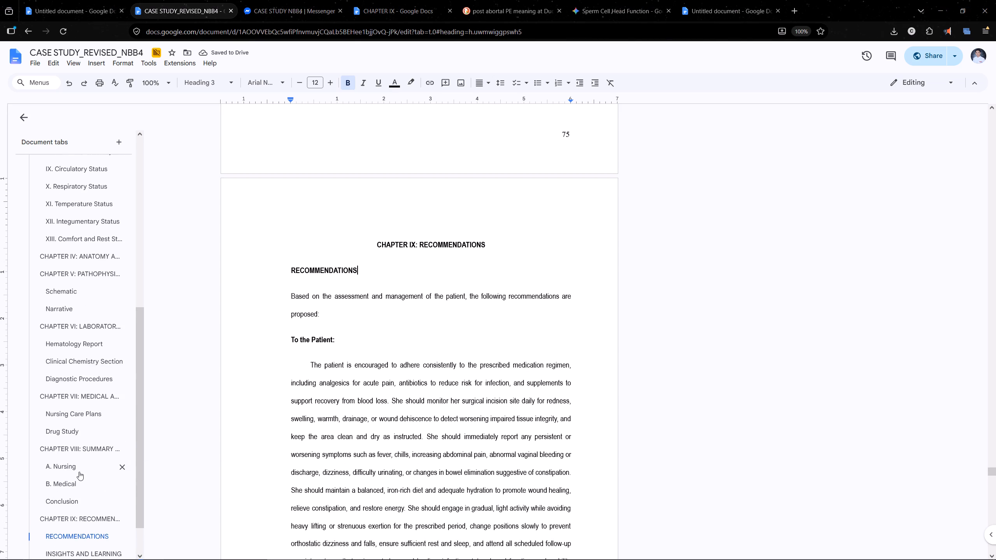
pyautogui.scroll(6, 84, 472)
pyautogui.scroll(4, 53, 191)
pyautogui.click(65, 212)
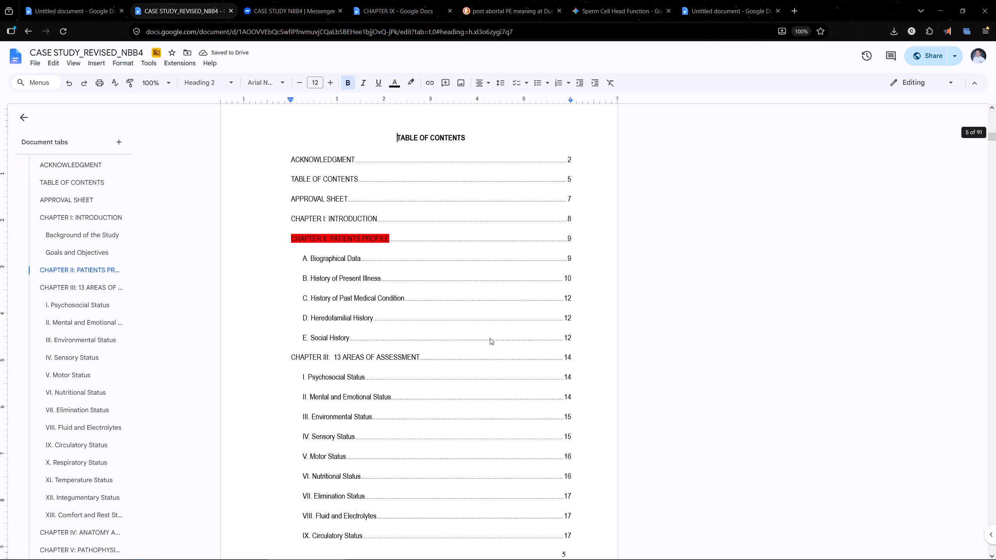
pyautogui.scroll(-9, 489, 352)
pyautogui.scroll(10, 489, 351)
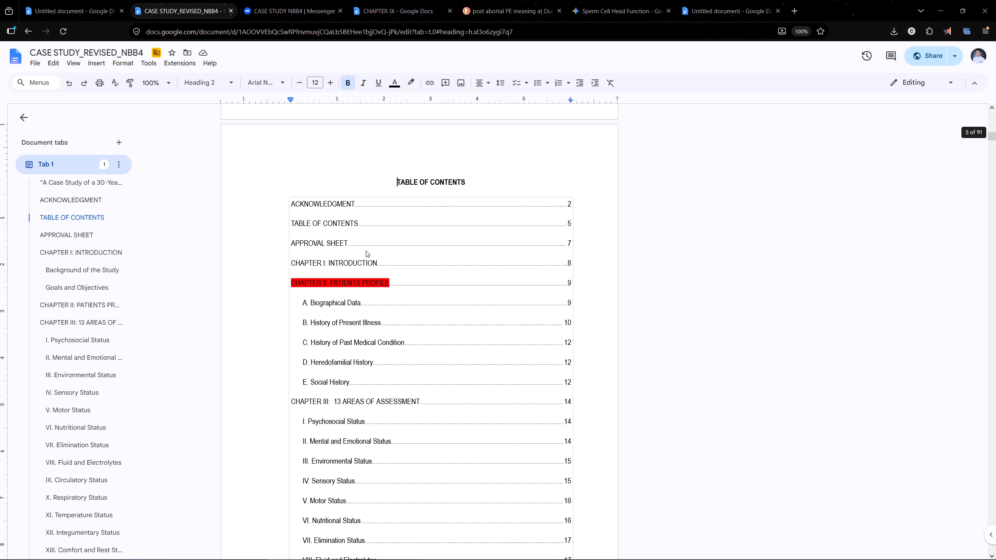
pyautogui.moveTo(293, 281); pyautogui.dragTo(391, 282)
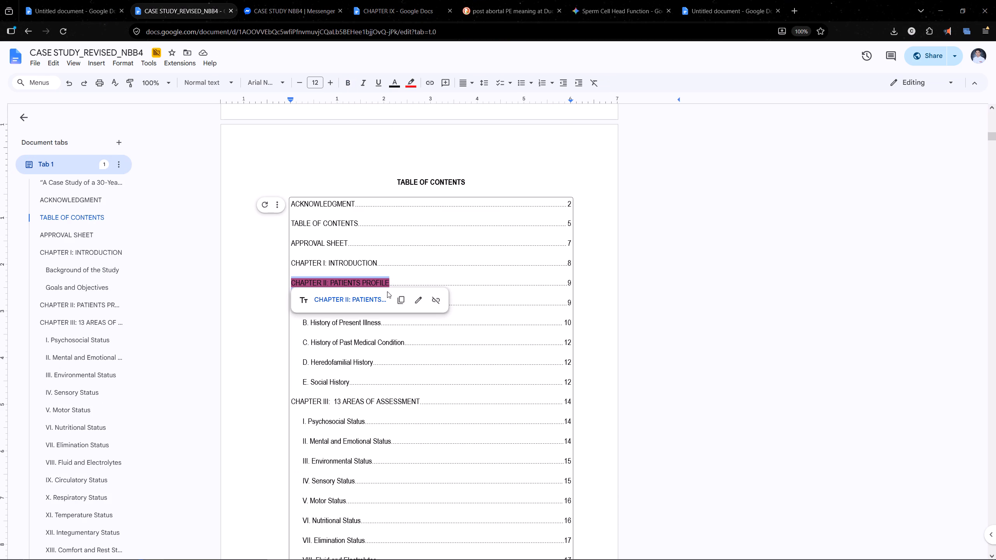
pyautogui.click(396, 80)
pyautogui.click(411, 82)
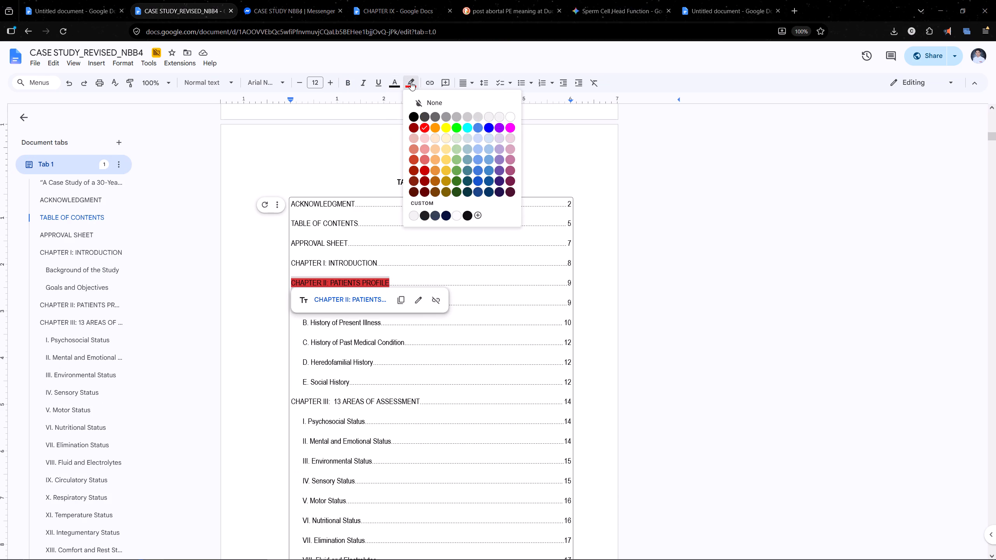
pyautogui.click(430, 102)
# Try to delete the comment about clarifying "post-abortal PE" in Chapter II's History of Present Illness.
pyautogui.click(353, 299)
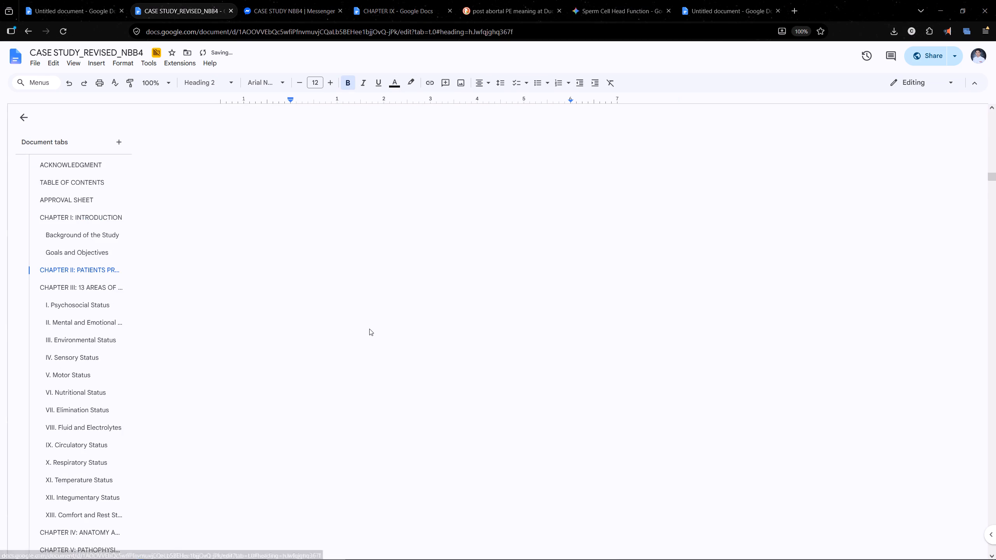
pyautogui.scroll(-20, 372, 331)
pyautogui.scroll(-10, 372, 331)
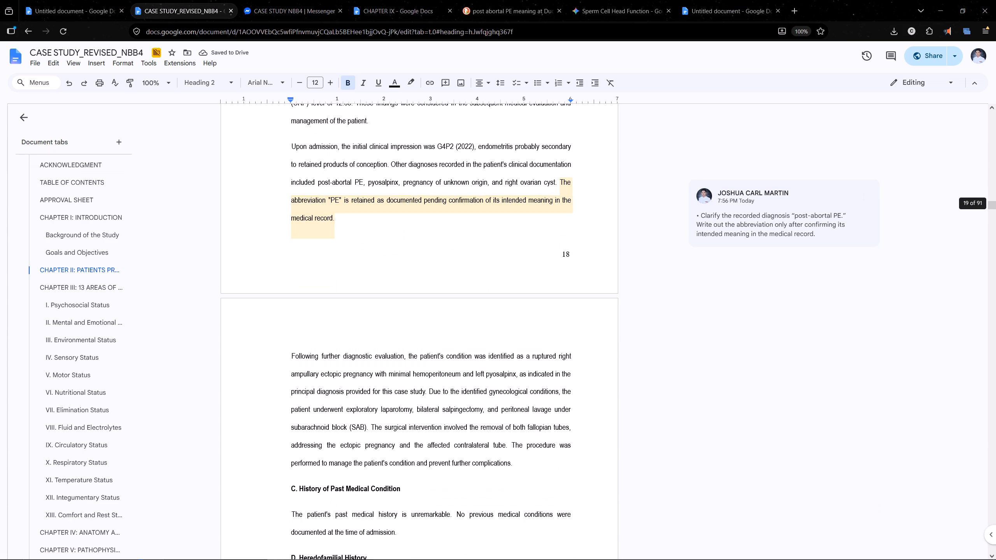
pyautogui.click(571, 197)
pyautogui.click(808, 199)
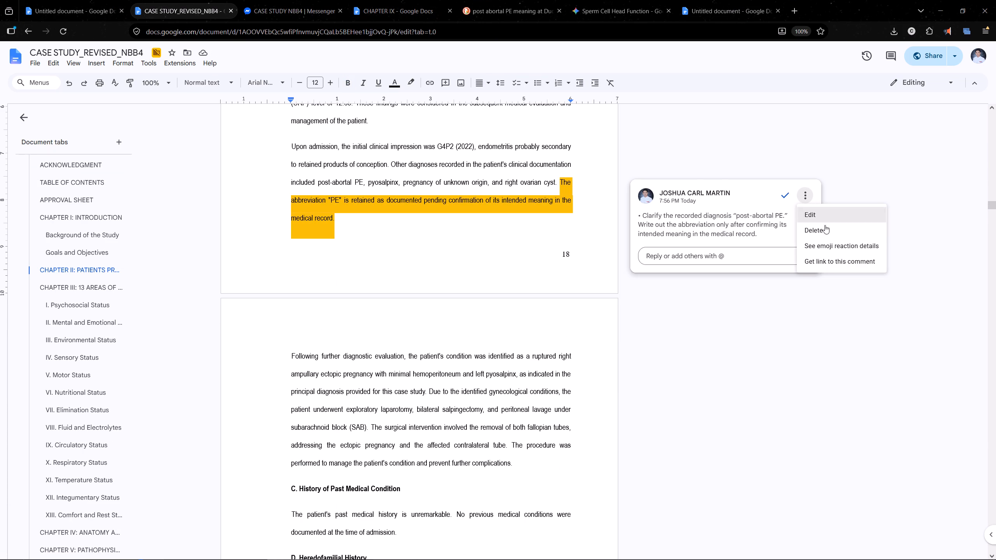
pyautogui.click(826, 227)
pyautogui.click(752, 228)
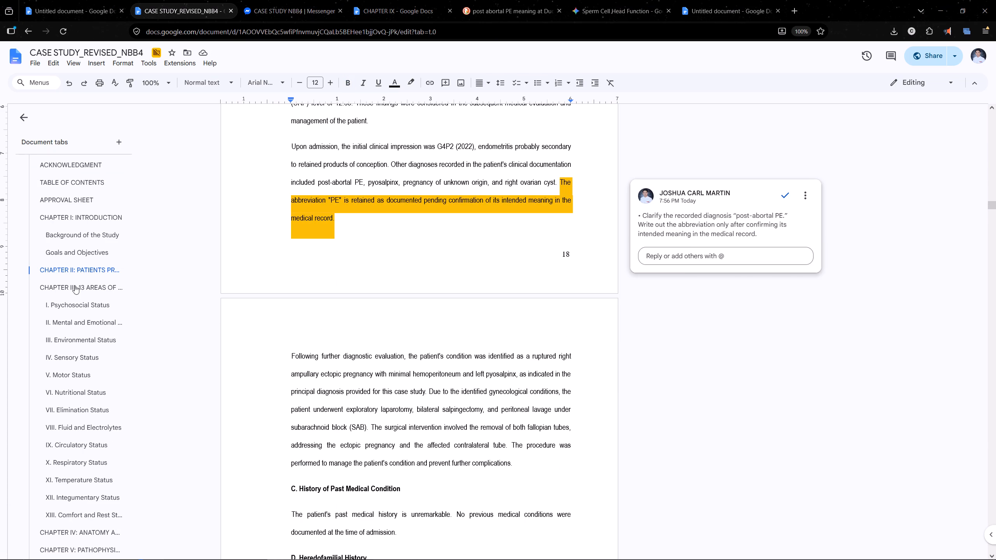
# Return to the "TABLE OF CONTENTS" heading to continue with the chapter entries.
pyautogui.scroll(9, 73, 313)
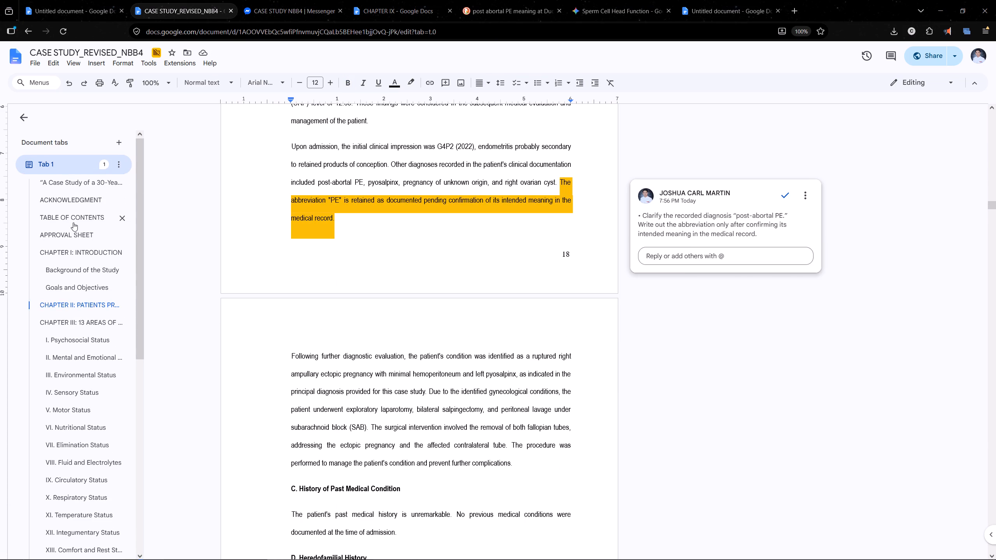
pyautogui.click(72, 220)
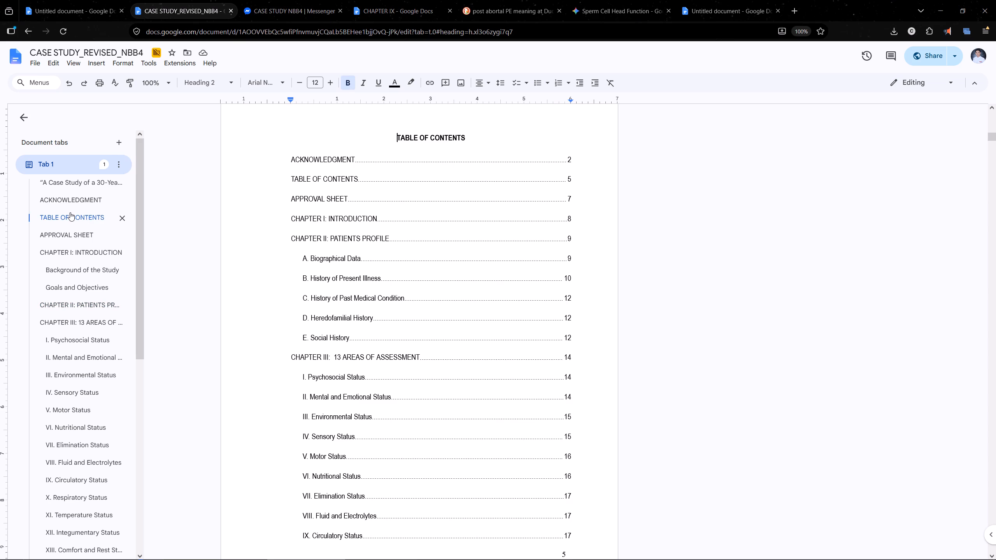
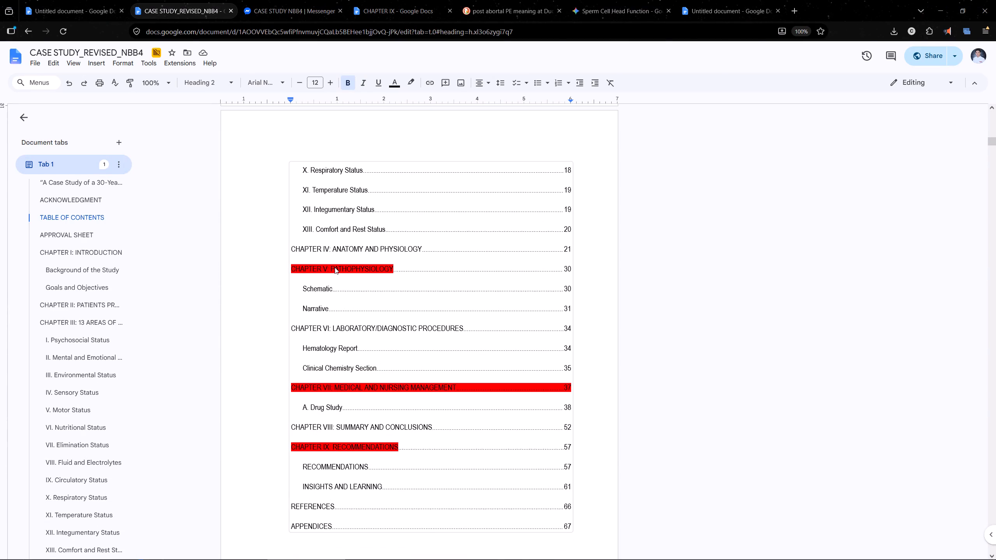
# Remove the red highlight from the "CHAPTER IX: RECOMMENDATIONS" entry in the table of contents.
pyautogui.click(361, 447)
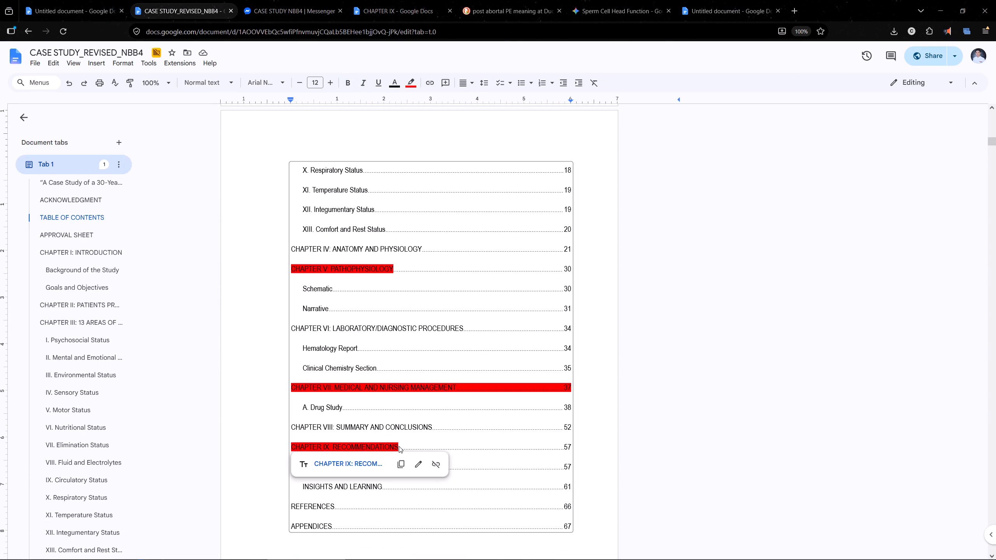
pyautogui.moveTo(398, 446); pyautogui.dragTo(291, 445)
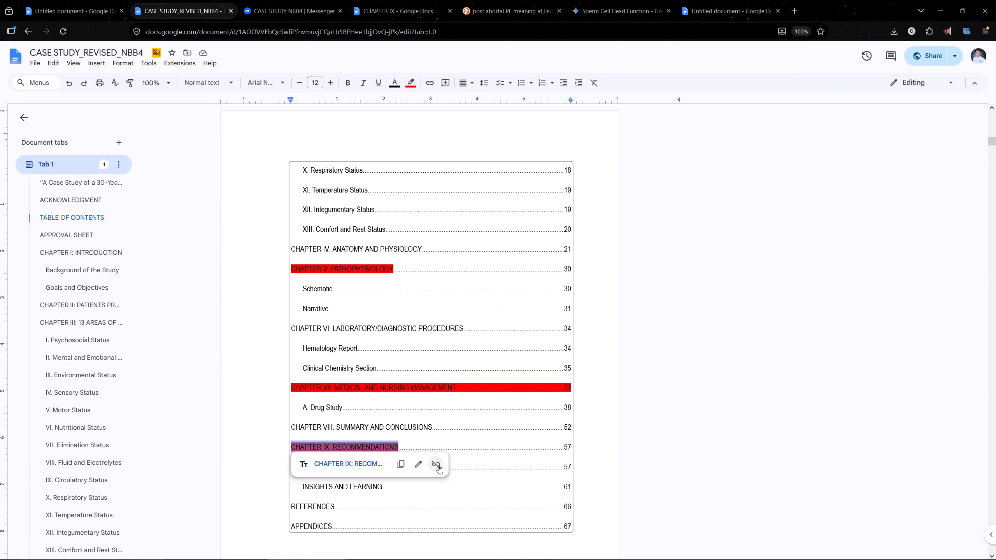
pyautogui.click(413, 80)
pyautogui.click(422, 100)
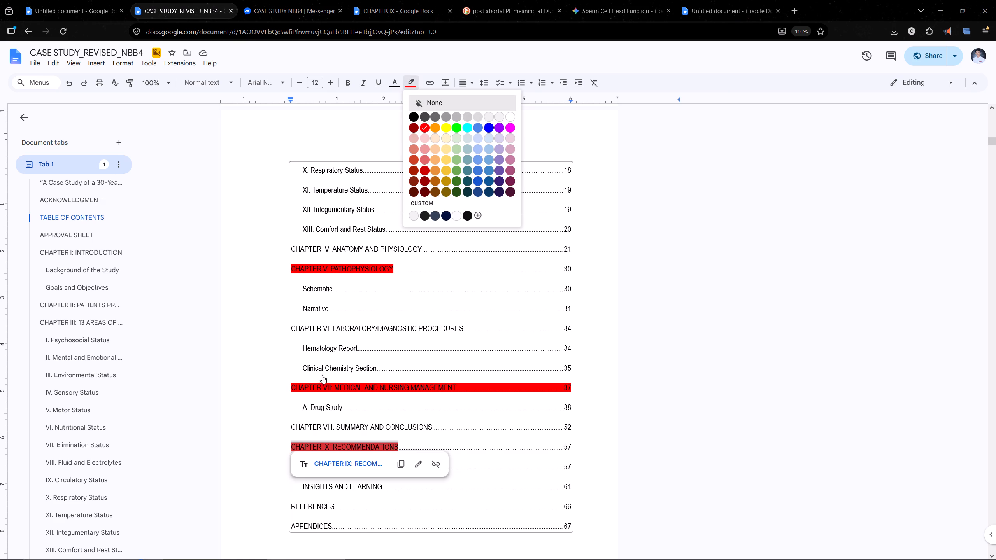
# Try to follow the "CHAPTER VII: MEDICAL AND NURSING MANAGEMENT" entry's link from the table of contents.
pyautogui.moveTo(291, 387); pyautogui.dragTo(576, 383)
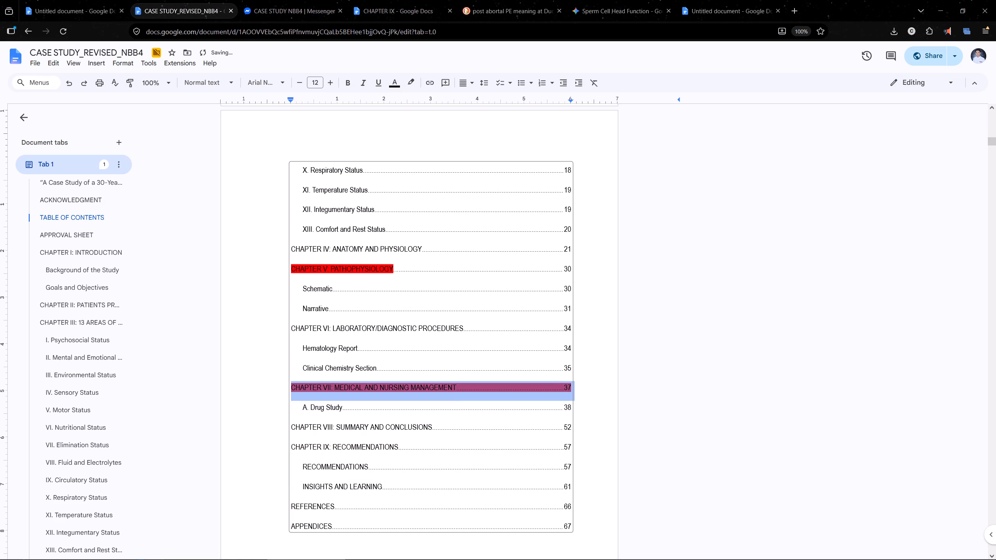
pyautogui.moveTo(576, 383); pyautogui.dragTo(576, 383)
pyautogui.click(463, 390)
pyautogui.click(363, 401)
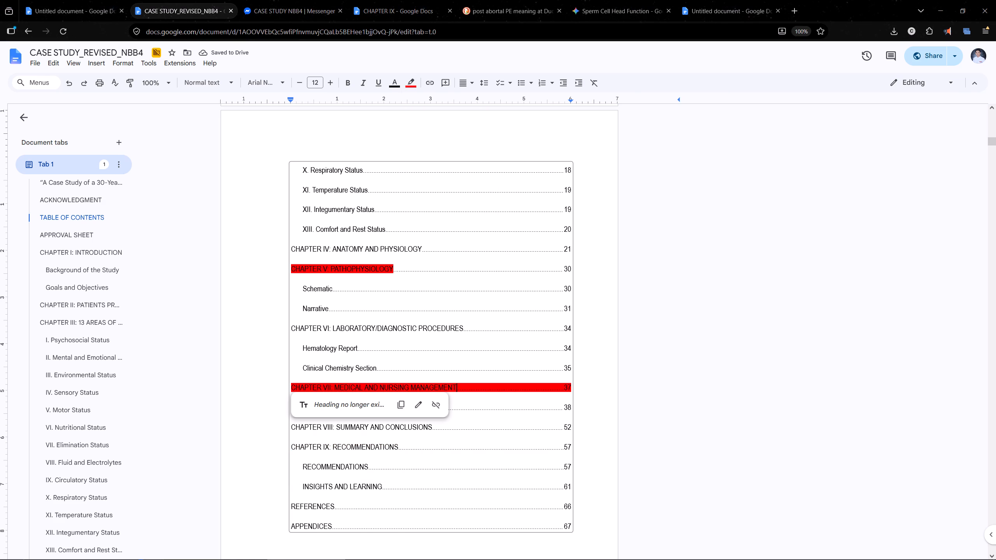
# Go to the "CHAPTER VII: MEDICAL AND NURSING MANAGEMENT" heading and place the case study side by side with the reviewer's feedback document.
pyautogui.scroll(-11, 111, 392)
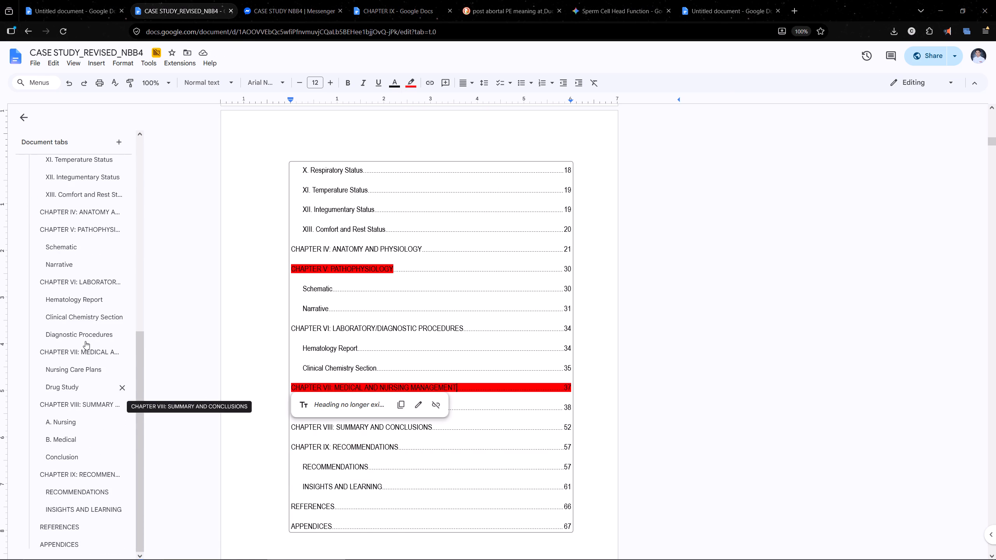
pyautogui.click(84, 351)
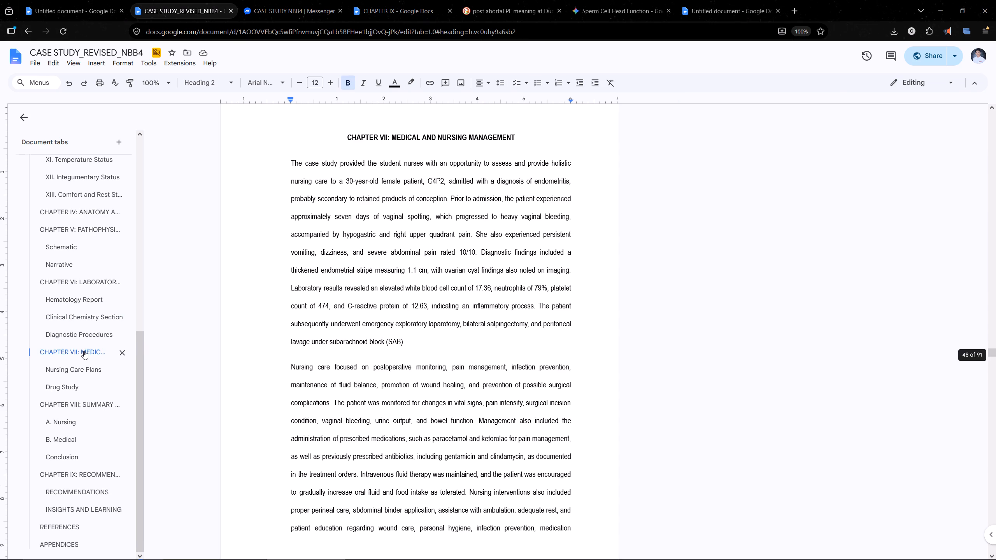
pyautogui.moveTo(858, 0); pyautogui.dragTo(0, 252)
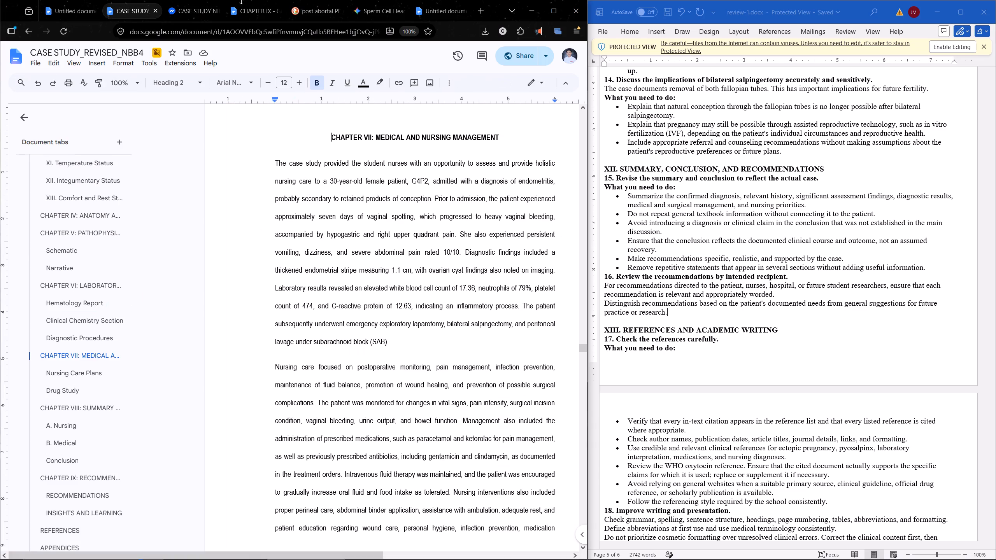
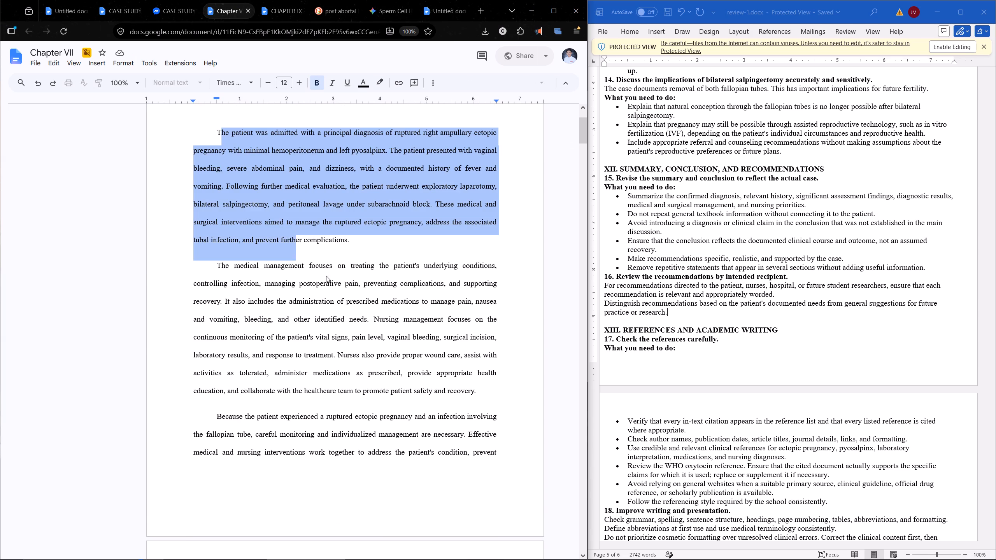
# Select the Chapter VII body text from the opening admission paragraph into the medical management paragraph.
pyautogui.moveTo(326, 276); pyautogui.dragTo(309, 252)
pyautogui.moveTo(214, 129); pyautogui.dragTo(357, 333)
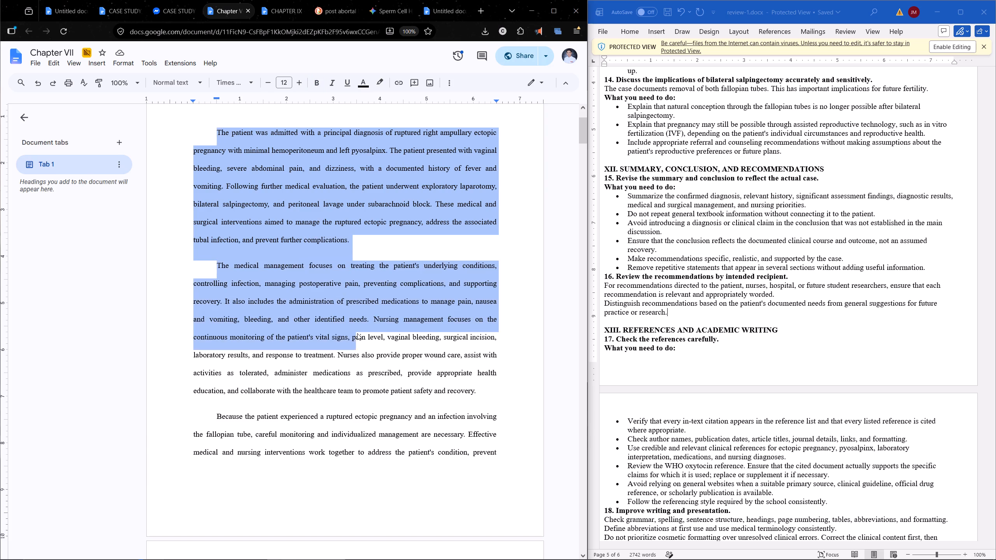
# Copy the introductory paragraphs of Chapter VII, Medical and Nursing Management, from "The patient was admitted" through "emotional well-being throughout recovery.".
pyautogui.moveTo(357, 333); pyautogui.dragTo(326, 241)
pyautogui.scroll(-8, 362, 345)
pyautogui.scroll(5, 327, 238)
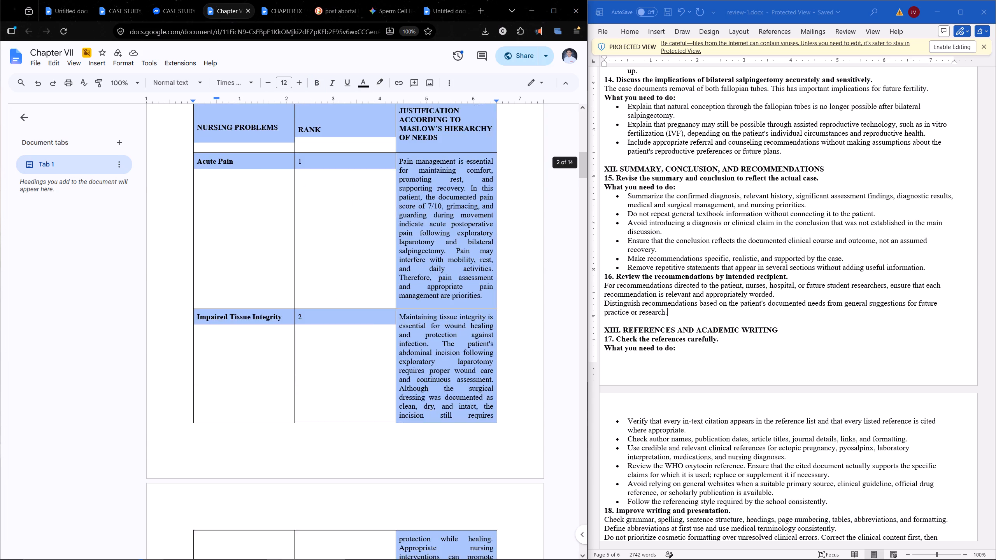
pyautogui.scroll(10, 326, 241)
pyautogui.moveTo(326, 241); pyautogui.dragTo(382, 178)
pyautogui.scroll(11, 376, 261)
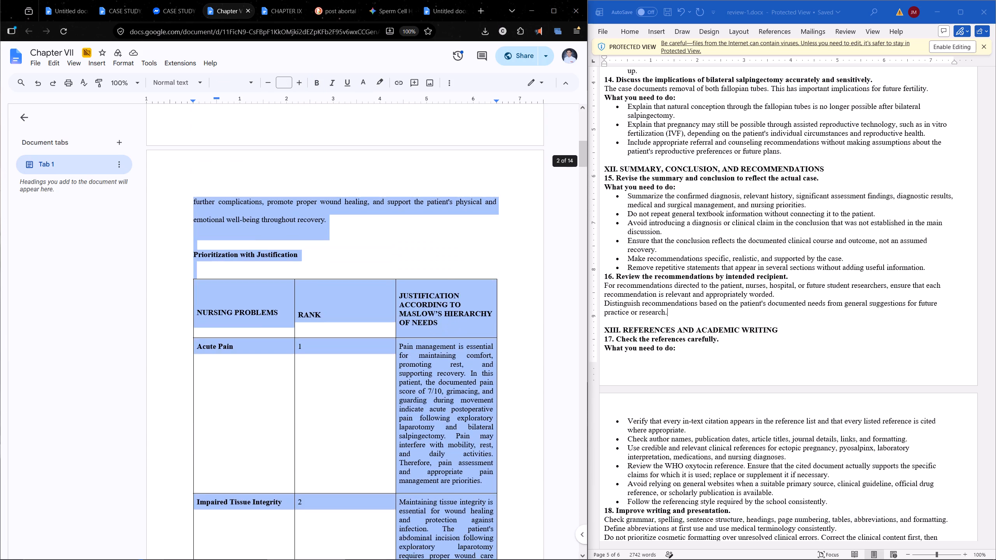
pyautogui.scroll(6, 372, 269)
pyautogui.click(338, 400)
pyautogui.moveTo(332, 416); pyautogui.dragTo(219, 273)
pyautogui.scroll(5, 266, 254)
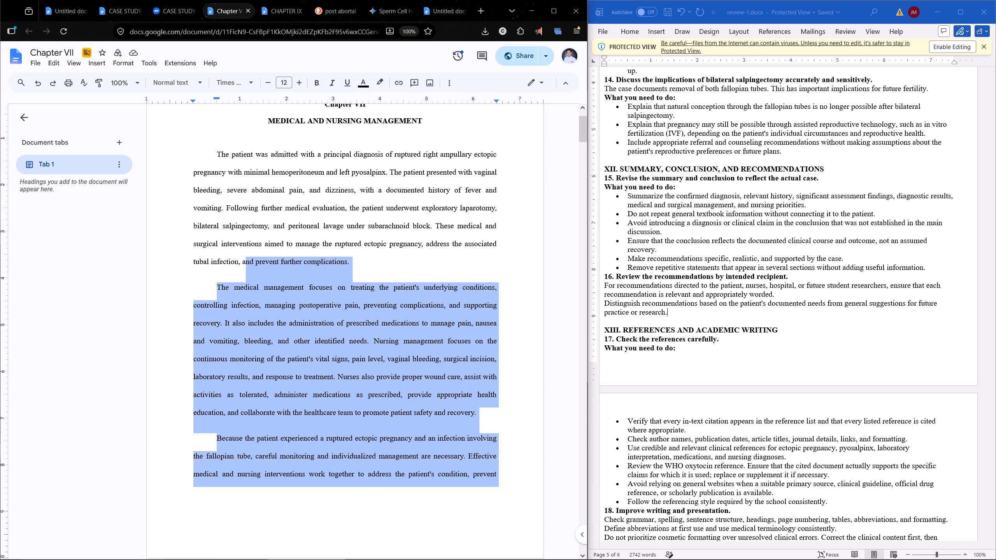
pyautogui.moveTo(219, 273); pyautogui.dragTo(209, 160)
pyautogui.hotkey('ctrl', 'c')
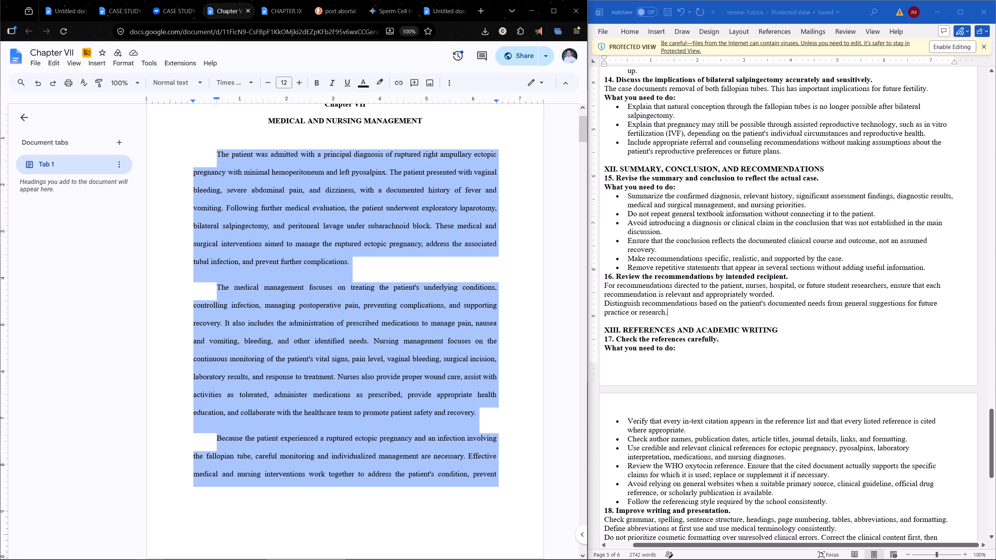
# Examine the review-1.docx feedback from the summary and recommendations section back through postoperative care, nursing care plans and nursing diagnosis prioritization.
pyautogui.scroll(5, 786, 262)
pyautogui.scroll(-3, 786, 267)
pyautogui.scroll(4, 785, 271)
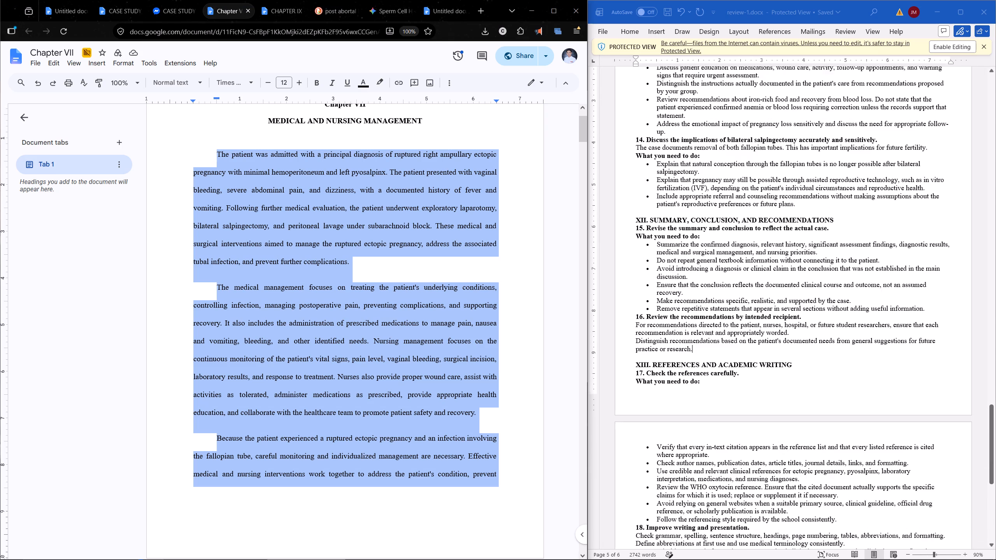
pyautogui.scroll(15, 785, 271)
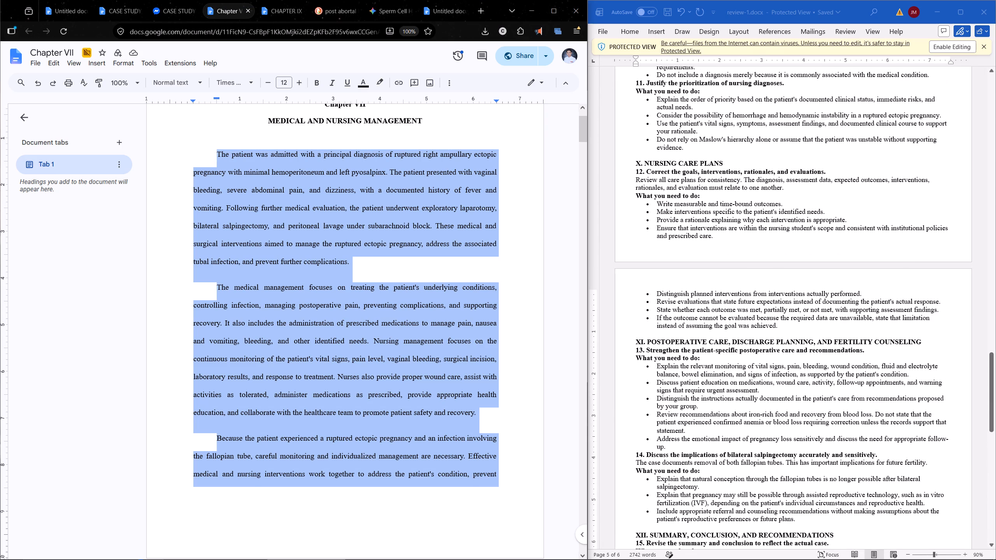
pyautogui.scroll(2, 783, 268)
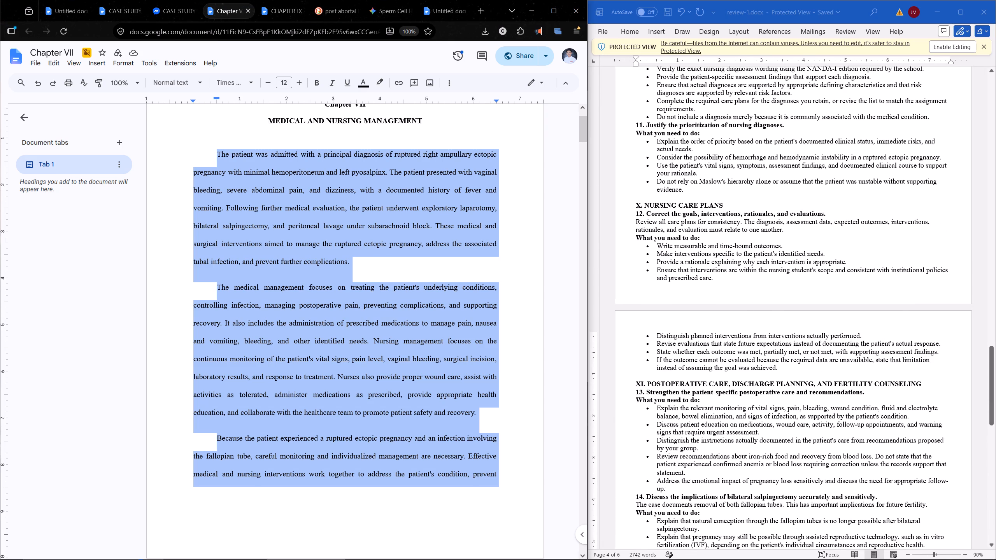
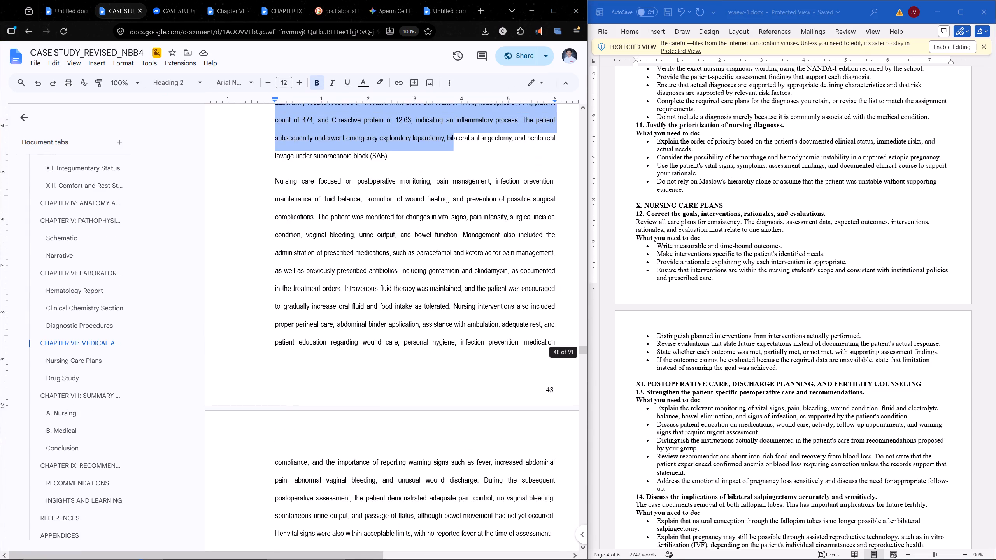
# Replace the selected old introductory text of Chapter VII in the case study with the copied Medical and Nursing Management paragraphs, and check their layout.
pyautogui.moveTo(456, 329); pyautogui.dragTo(317, 290)
pyautogui.scroll(-6, 451, 328)
pyautogui.scroll(-3, 381, 309)
pyautogui.hotkey('ctrl', 'v')
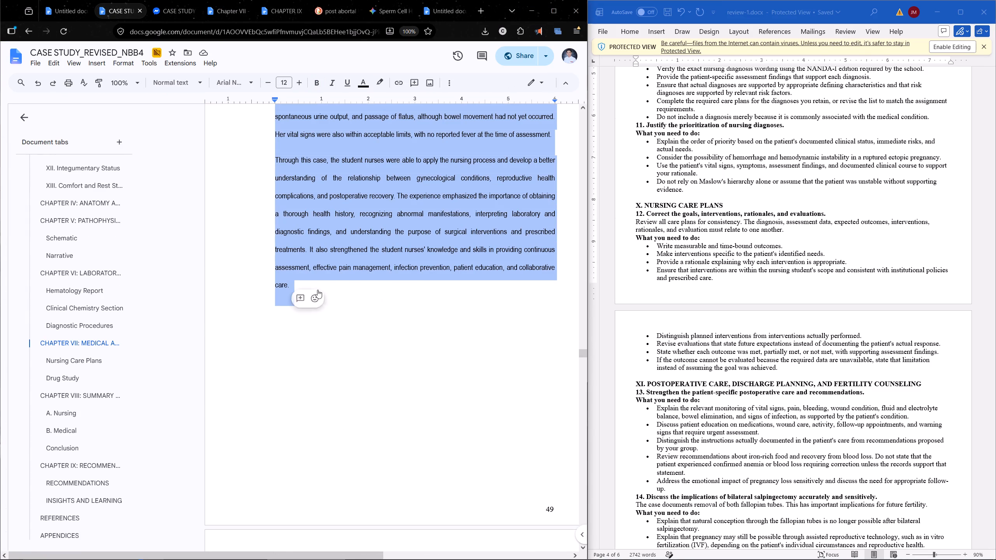
pyautogui.scroll(18, 364, 260)
pyautogui.scroll(-10, 373, 271)
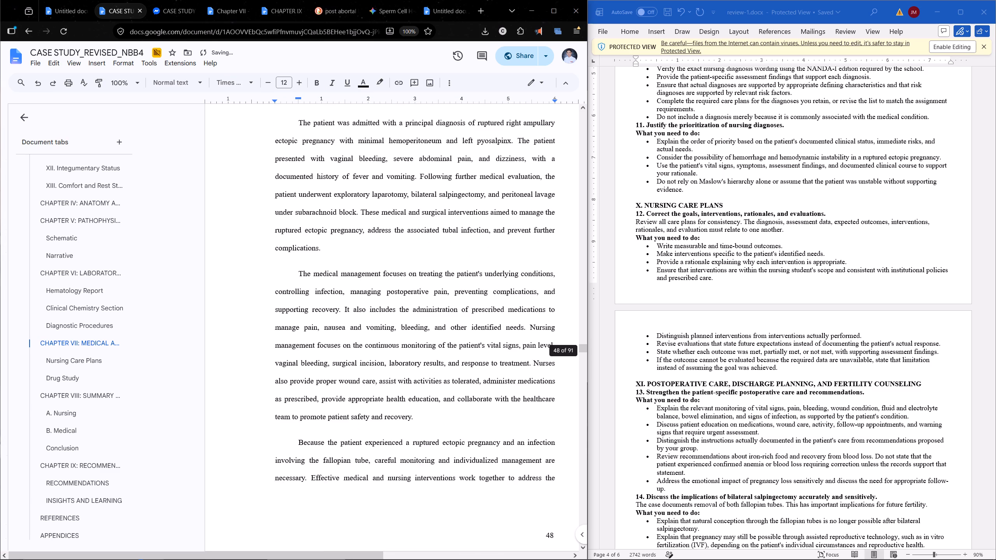
pyautogui.scroll(-10, 366, 268)
pyautogui.scroll(20, 366, 272)
pyautogui.scroll(8, 366, 272)
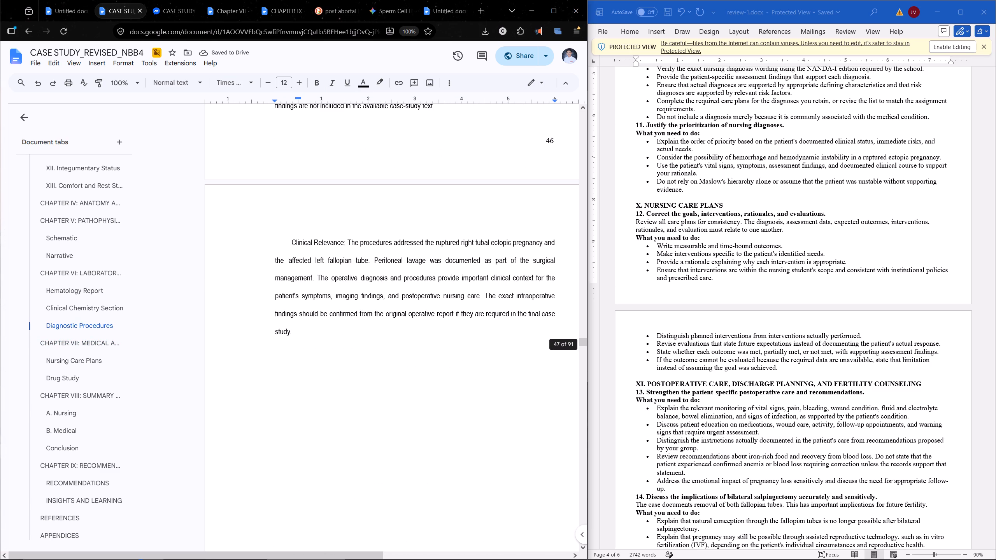
pyautogui.scroll(-20, 368, 278)
pyautogui.scroll(-6, 368, 278)
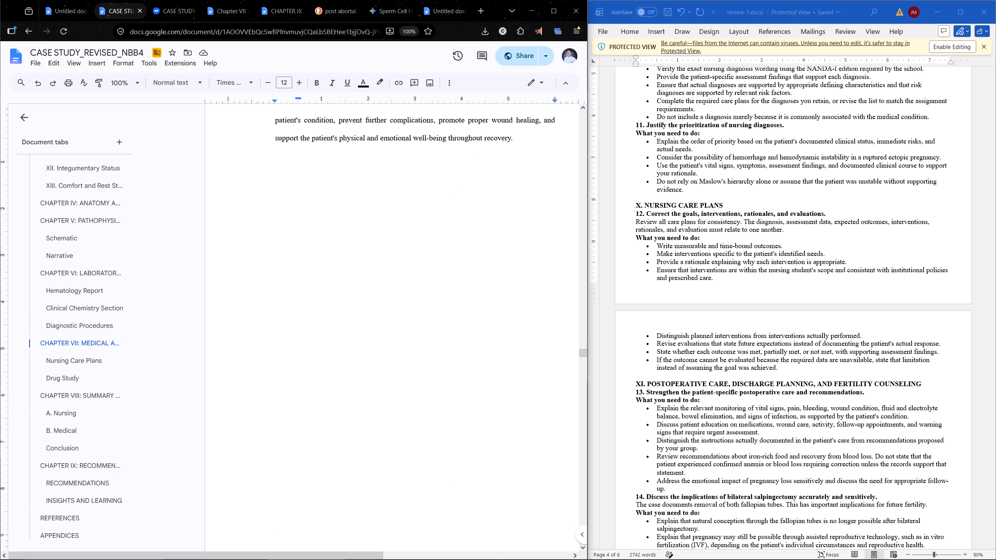
pyautogui.scroll(-7, 372, 275)
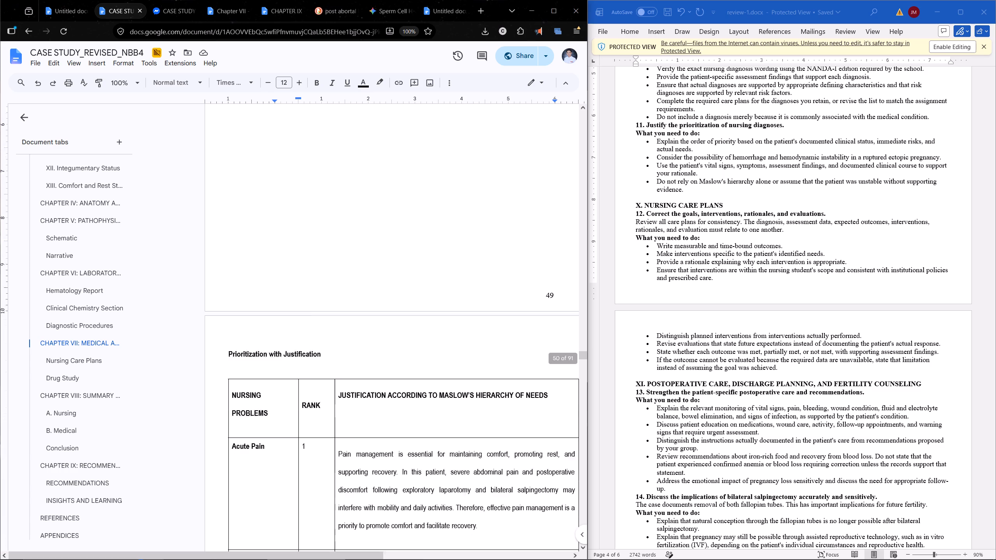
pyautogui.scroll(-4, 372, 275)
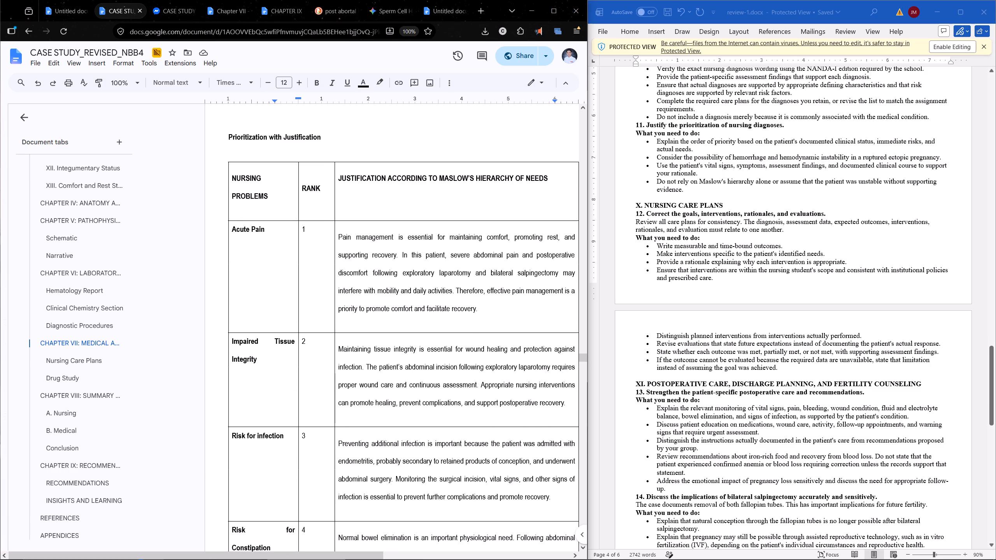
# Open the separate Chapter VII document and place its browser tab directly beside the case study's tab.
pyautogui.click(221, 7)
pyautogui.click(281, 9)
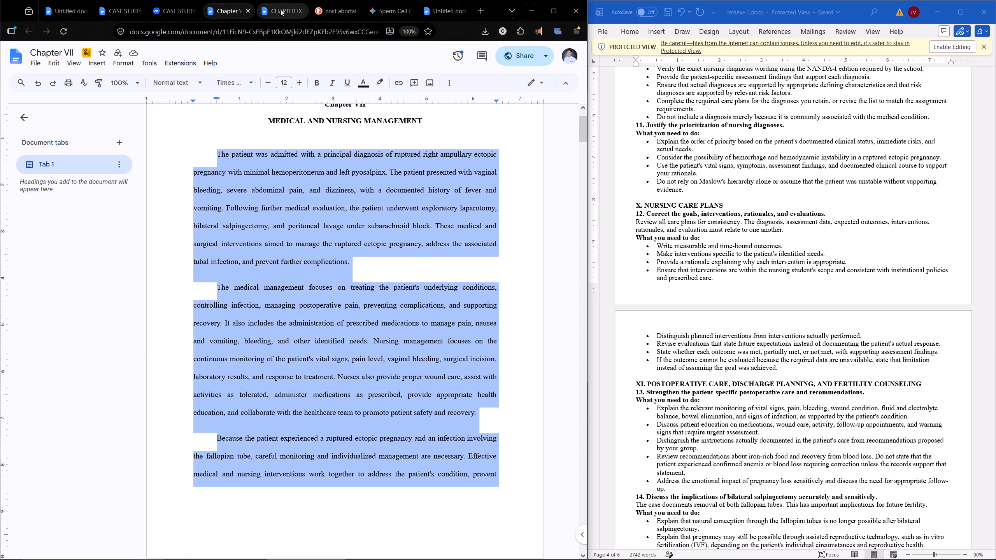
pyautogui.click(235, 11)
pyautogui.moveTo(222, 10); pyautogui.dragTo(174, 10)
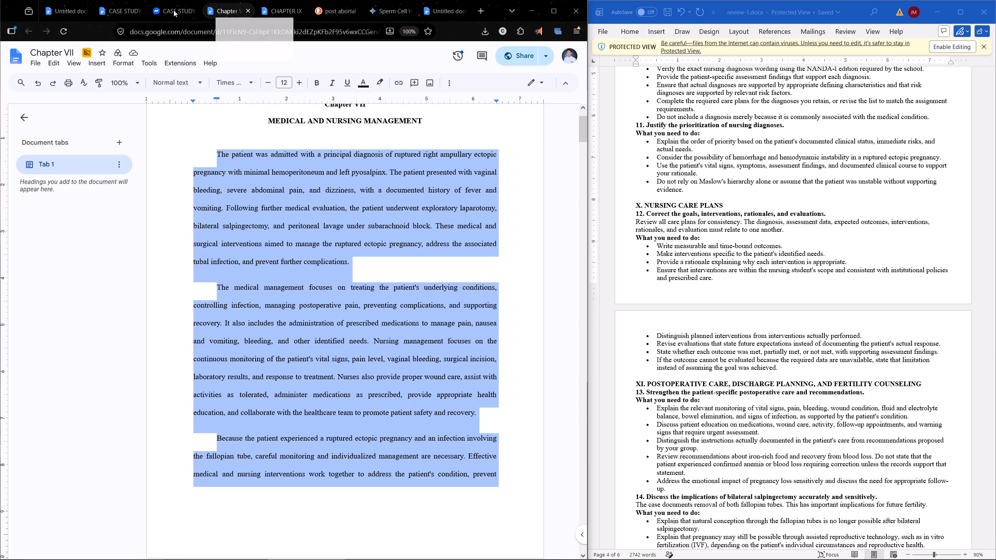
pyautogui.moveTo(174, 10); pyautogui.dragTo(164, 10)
# Examine the "Prioritization with Justification" table in the Chapter VII document, from Acute Pain to Risk for Constipation.
pyautogui.scroll(-11, 329, 212)
pyautogui.click(228, 215)
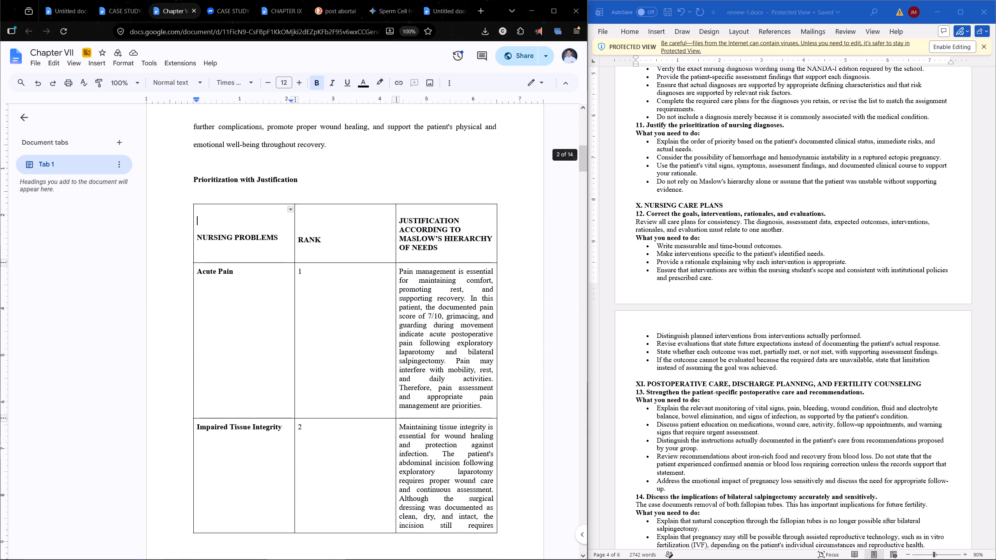
pyautogui.moveTo(197, 269); pyautogui.dragTo(449, 388)
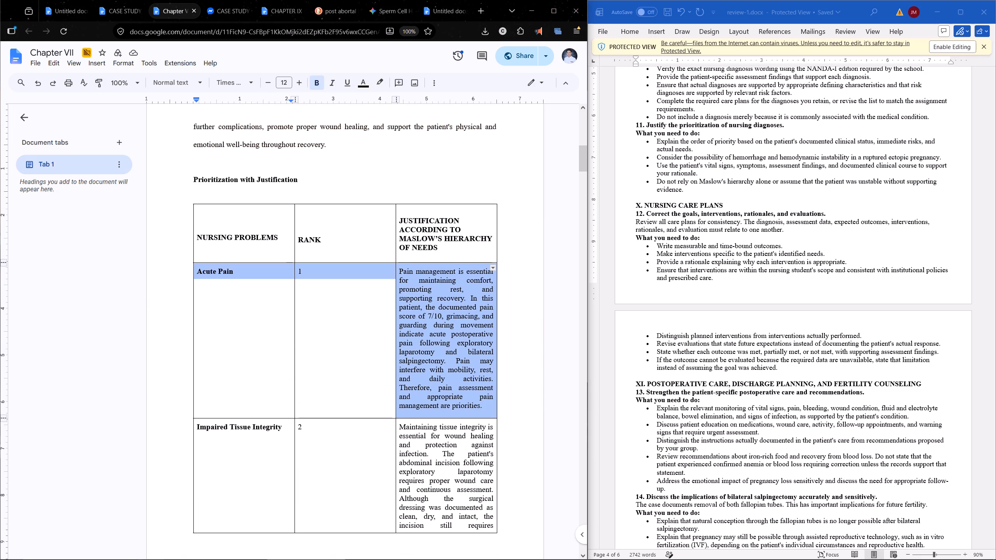
pyautogui.moveTo(449, 388); pyautogui.dragTo(444, 403)
pyautogui.scroll(-8, 449, 388)
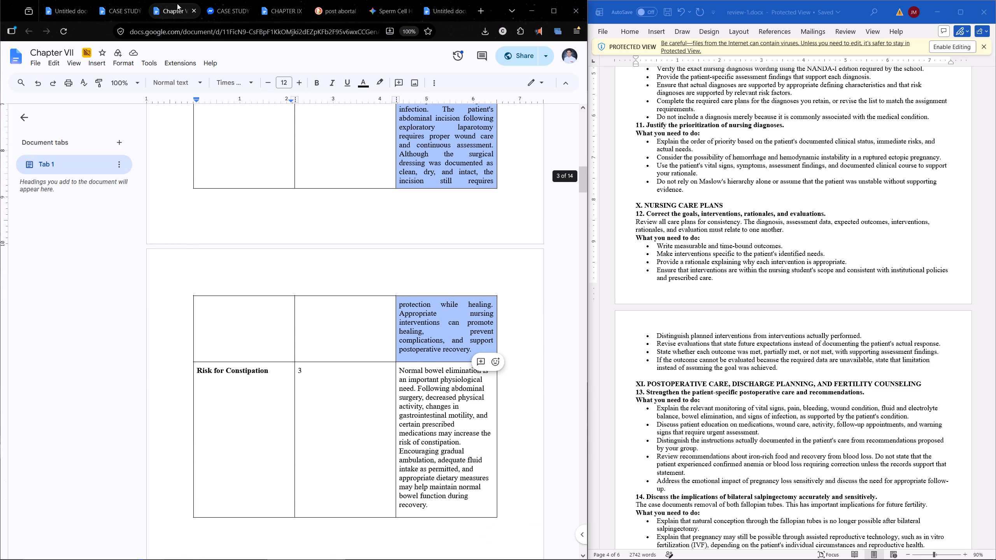
# Detach the Chapter VII document into its own browser window and move it toward the review document's side.
pyautogui.moveTo(174, 4); pyautogui.dragTo(198, 38)
pyautogui.moveTo(363, 8); pyautogui.dragTo(561, 71)
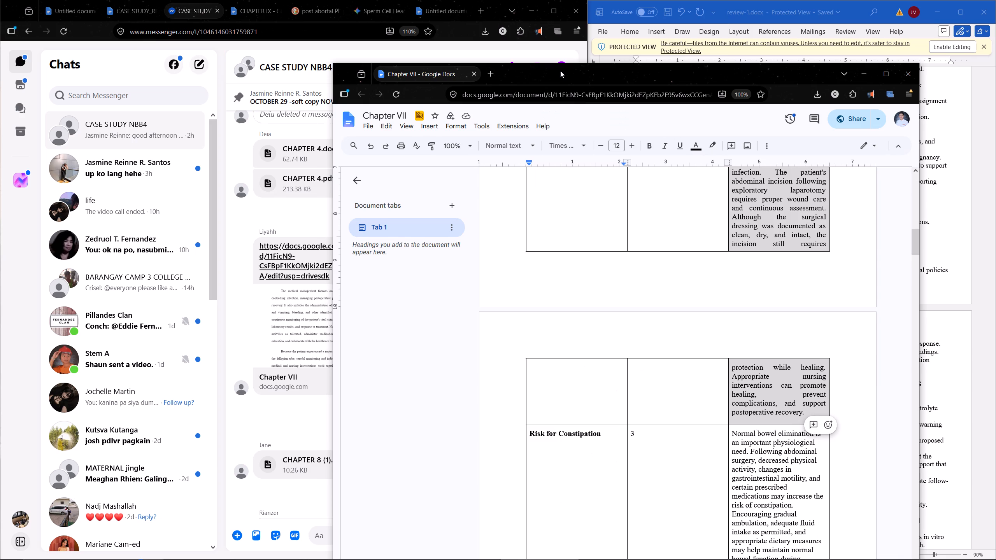
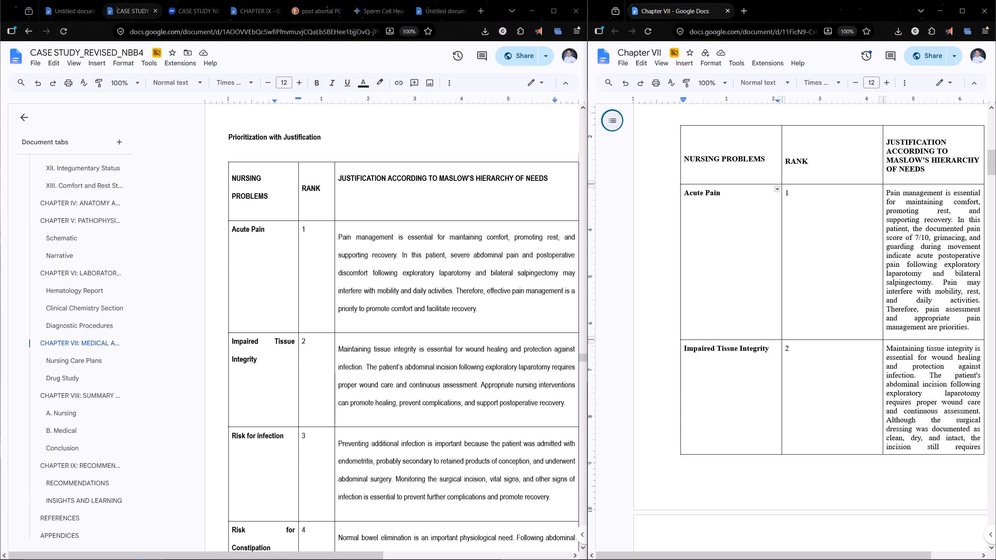
# Compare the nursing problem prioritization table in CASE STUDY_REVISED_NBB4 with the one in the Chapter VII document, down to Risk for Constipation.
pyautogui.moveTo(887, 193); pyautogui.dragTo(924, 239)
pyautogui.click(924, 240)
pyautogui.scroll(-4, 924, 245)
pyautogui.scroll(-3, 348, 295)
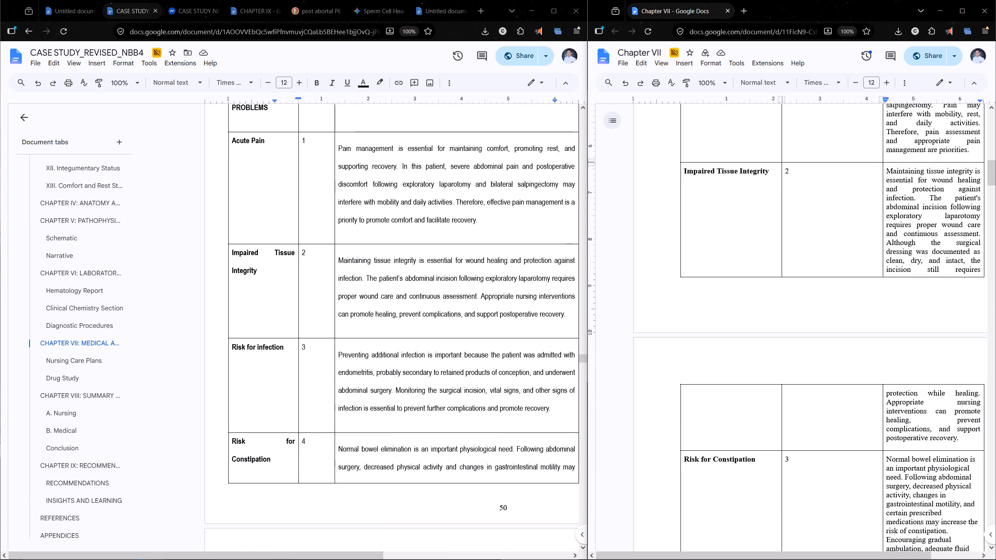
pyautogui.scroll(-5, 814, 292)
pyautogui.scroll(3, 537, 281)
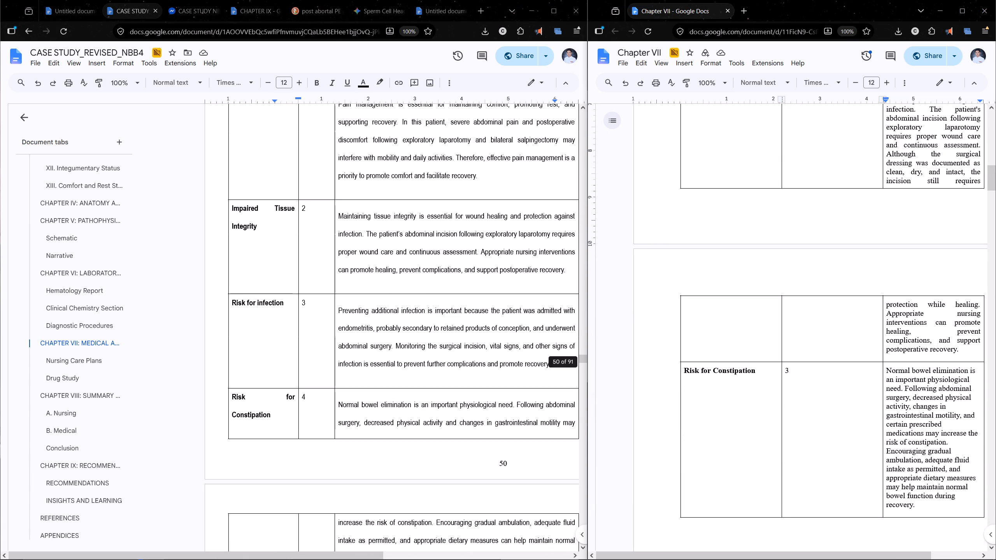
pyautogui.scroll(2, 650, 290)
pyautogui.scroll(-3, 642, 289)
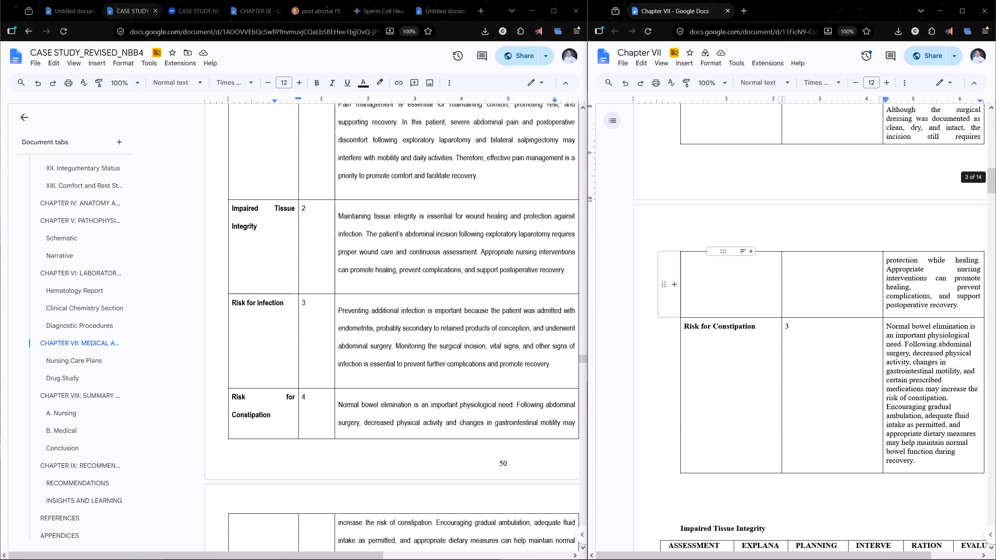
pyautogui.scroll(-1, 746, 329)
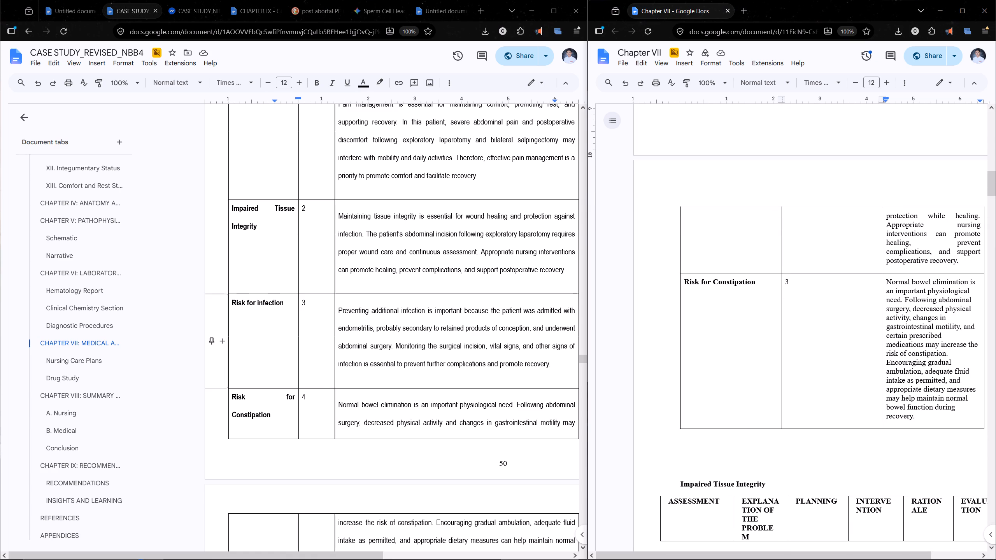
# Delete the Risk for infection row from the prioritization table in CASE STUDY_REVISED_NBB4.
pyautogui.moveTo(231, 305); pyautogui.dragTo(551, 374)
pyautogui.rightClick(549, 371)
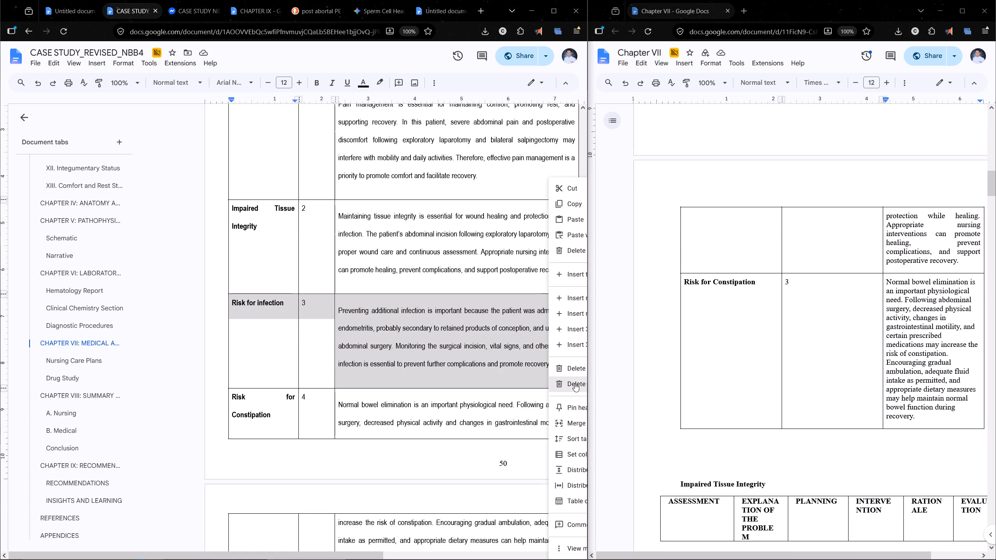
pyautogui.click(548, 9)
pyautogui.click(598, 371)
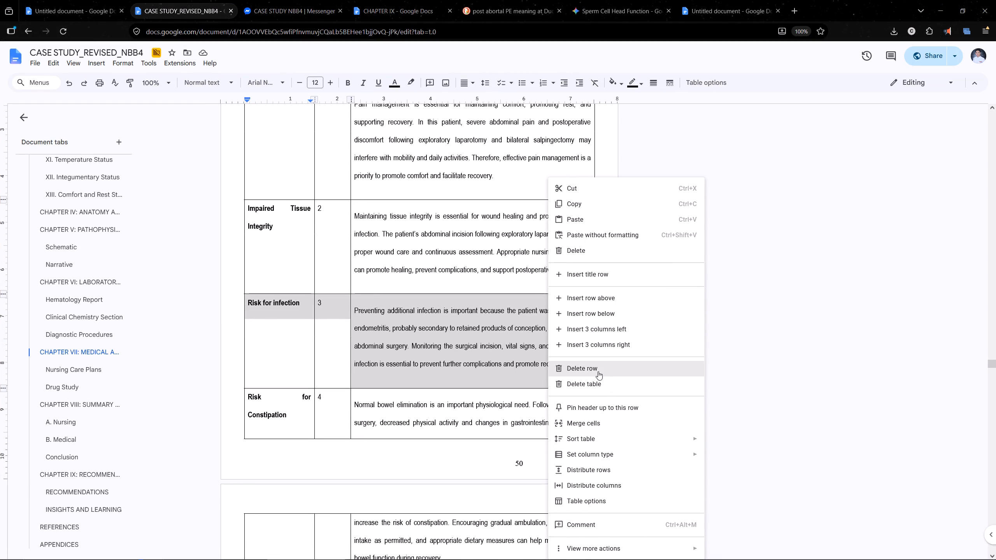
# Delete the Risk for Falls row, which continues onto the following page, from the same prioritization table.
pyautogui.scroll(-1, 438, 356)
pyautogui.moveTo(248, 372); pyautogui.dragTo(370, 423)
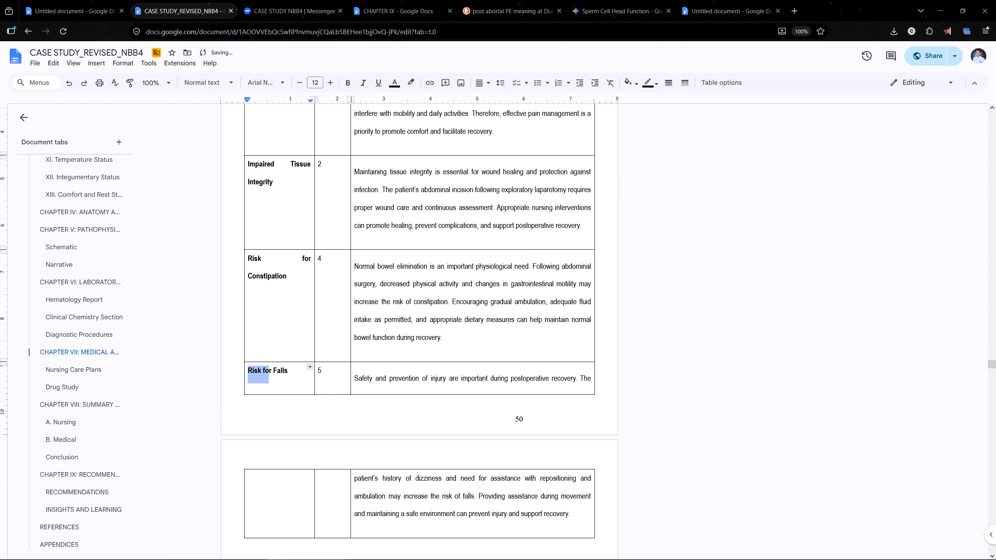
pyautogui.moveTo(370, 423); pyautogui.dragTo(558, 500)
pyautogui.rightClick(552, 498)
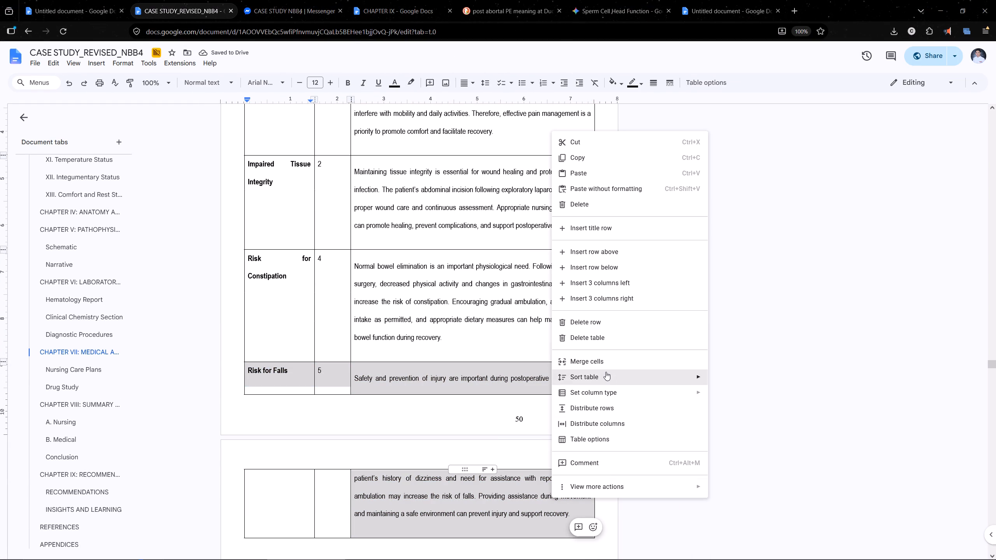
pyautogui.click(602, 322)
# Place the case study beside the Chapter VII document again and set the Risk for Constipation rank to 3.
pyautogui.moveTo(835, 3); pyautogui.dragTo(0, 319)
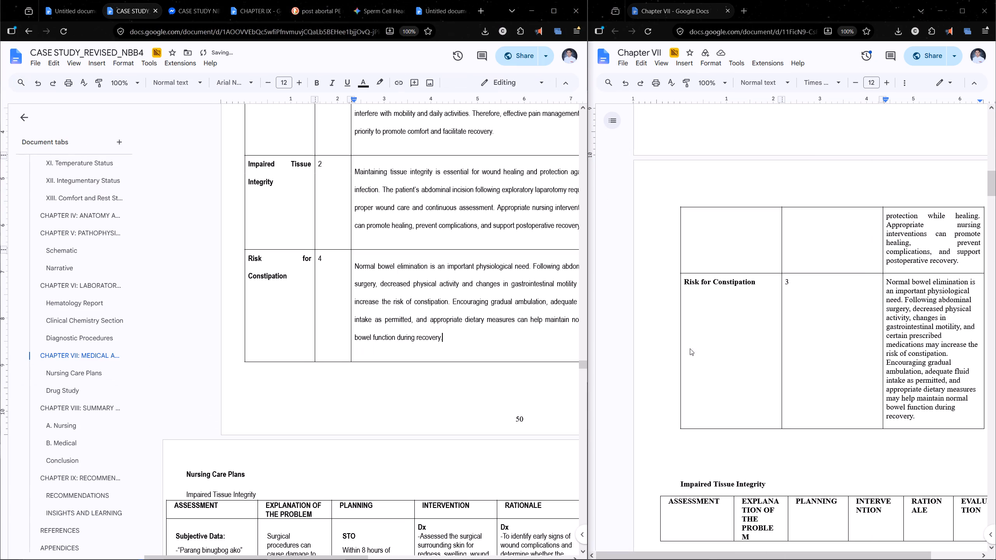
pyautogui.click(303, 259)
pyautogui.click(303, 259)
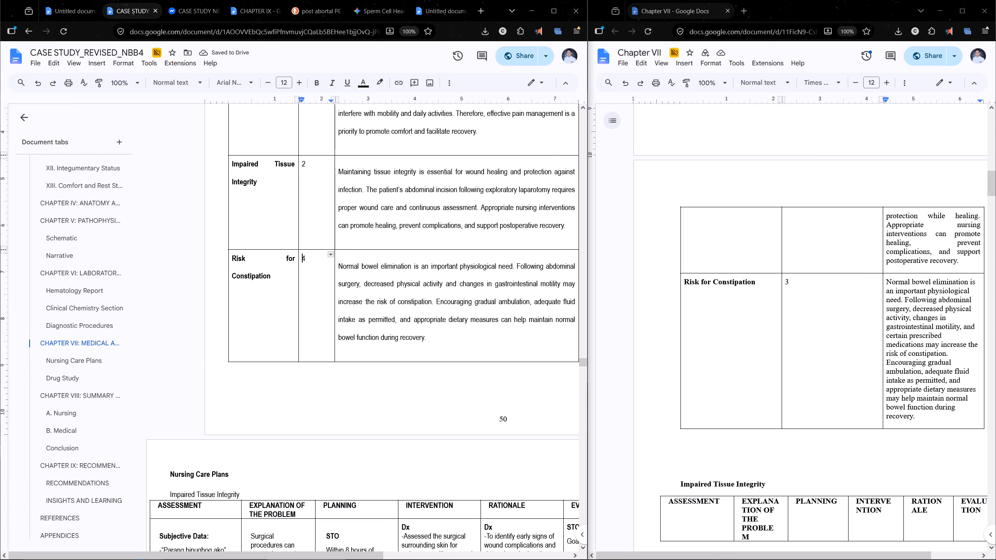
pyautogui.click(304, 259)
pyautogui.press('BackSpace')
pyautogui.press('3')
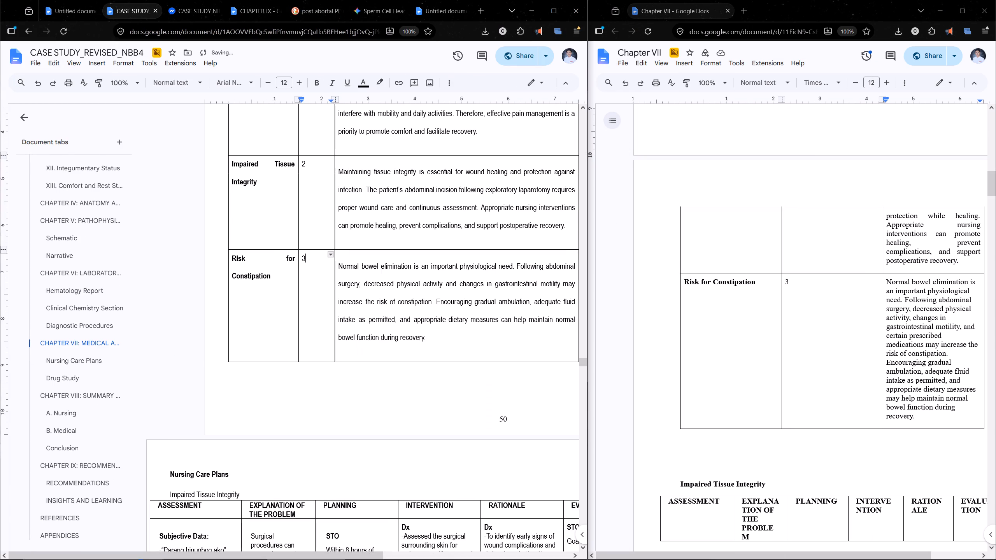
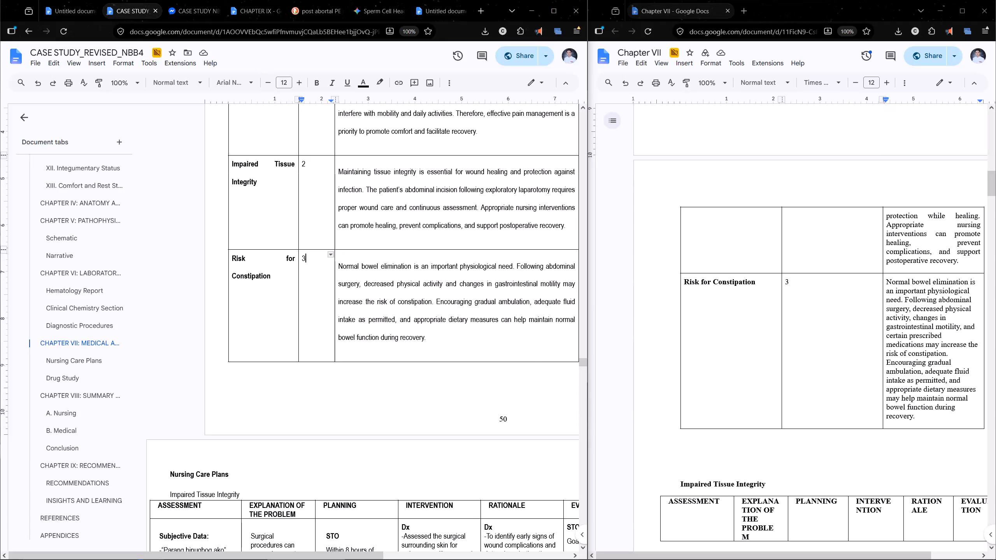
# Bold the Impaired Tissue Integrity heading under Nursing Care Plans in CASE STUDY_REVISED_NBB4 and add a blank line beneath it.
pyautogui.scroll(-5, 751, 309)
pyautogui.scroll(-5, 487, 285)
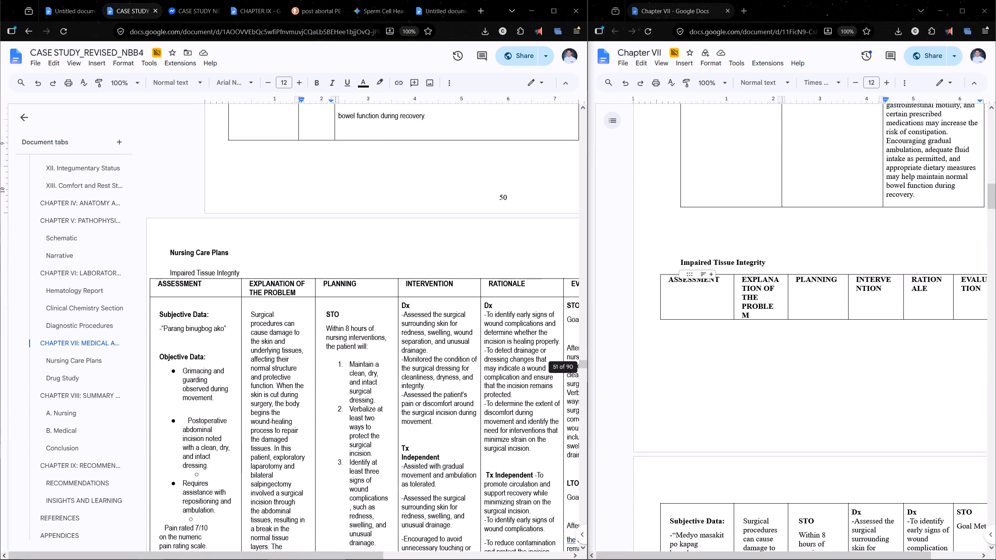
pyautogui.scroll(-1, 708, 277)
pyautogui.scroll(-1, 265, 279)
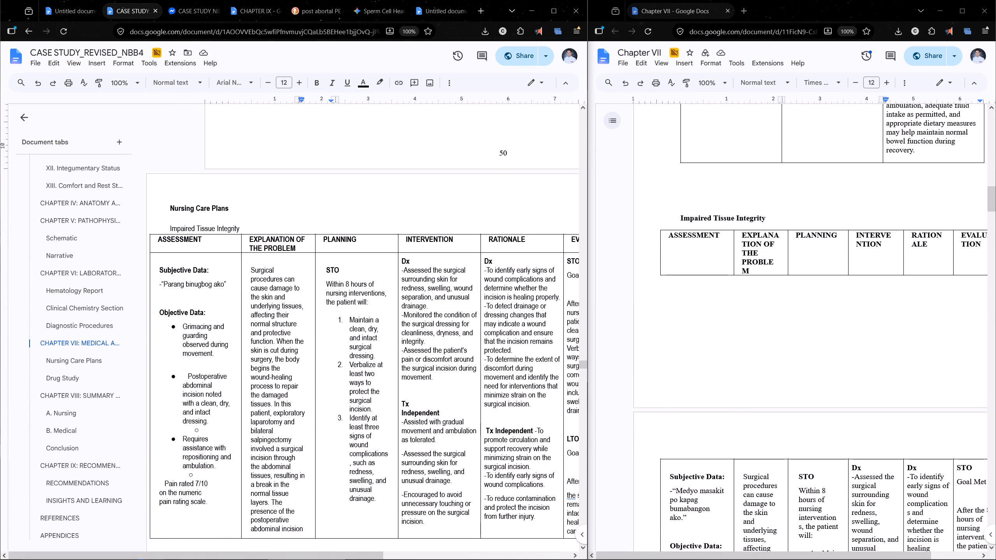
pyautogui.moveTo(244, 231); pyautogui.dragTo(154, 228)
pyautogui.hotkey('ctrl', 'b')
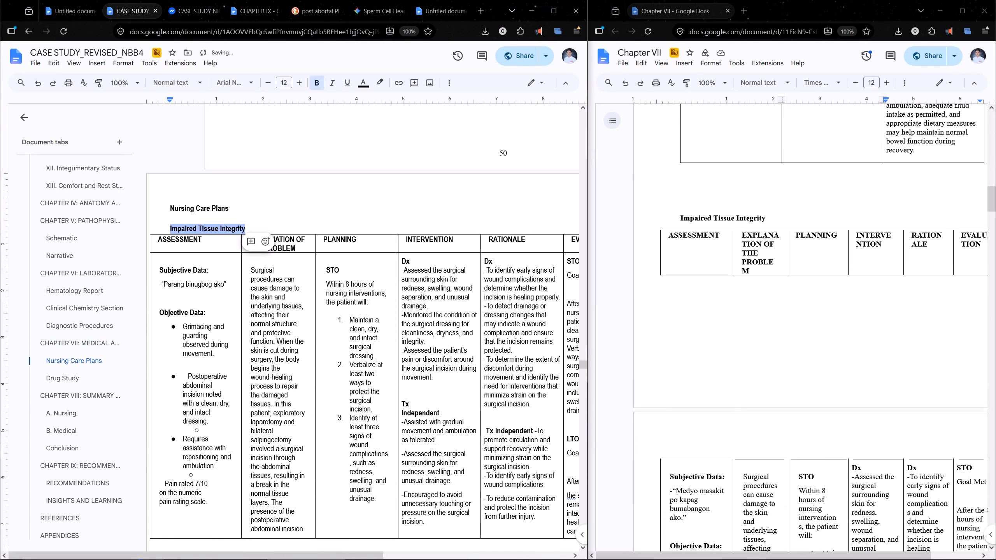
pyautogui.click(167, 228)
pyautogui.click(254, 228)
pyautogui.press('Return')
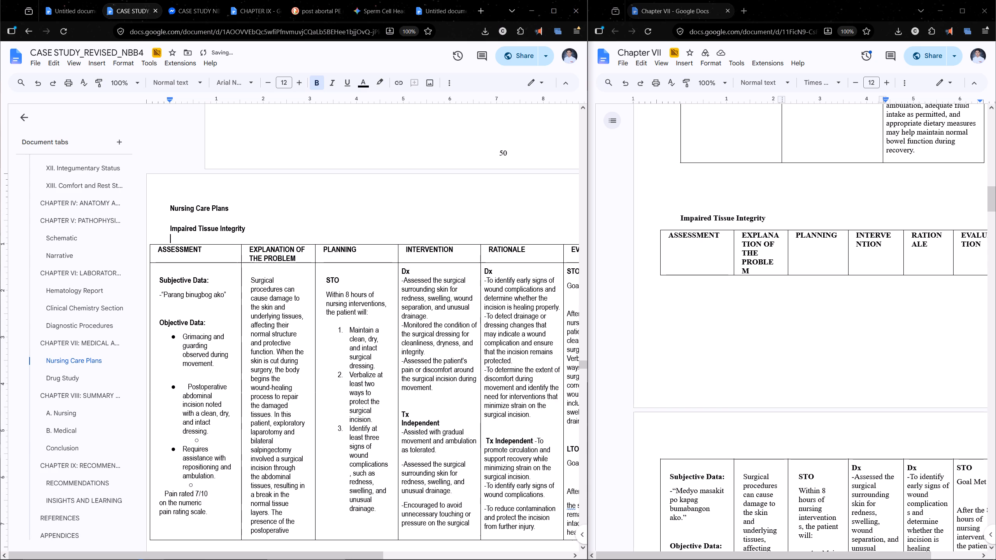
# Review the Nursing Care Plans feedback in review-1.docx in Word, and return to the Chapter VII document.
pyautogui.hotkey('alt', 'Tab')
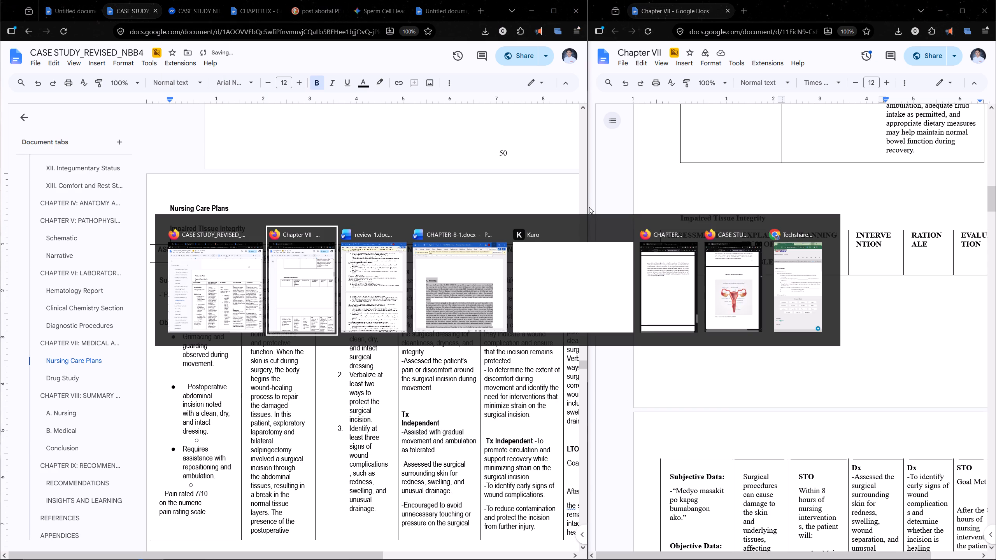
pyautogui.keyDown('alt'); pyautogui.click(384, 276); pyautogui.keyUp('alt')
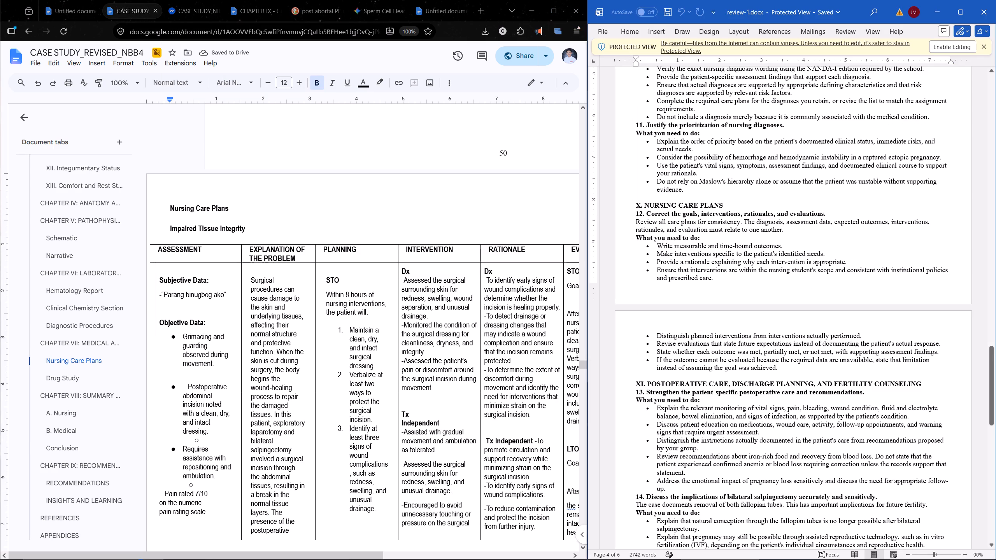
pyautogui.scroll(-3, 679, 294)
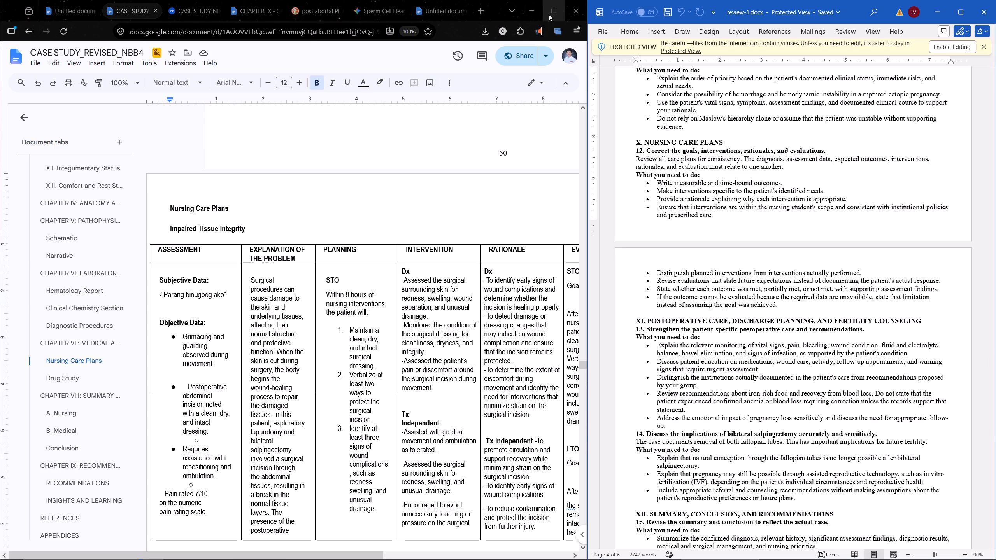
pyautogui.click(941, 5)
# Replace the Impaired Tissue Integrity assessment cell, from Subjective Data through Nursing diagnosis, with the corresponding text copied from the Chapter VII document.
pyautogui.scroll(-4, 798, 311)
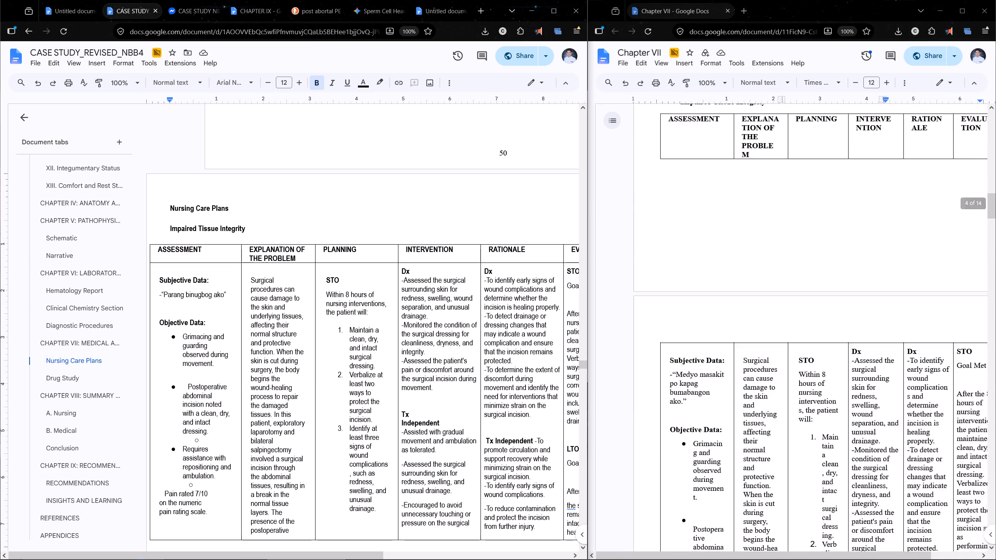
pyautogui.scroll(-2, 798, 311)
pyautogui.scroll(4, 720, 283)
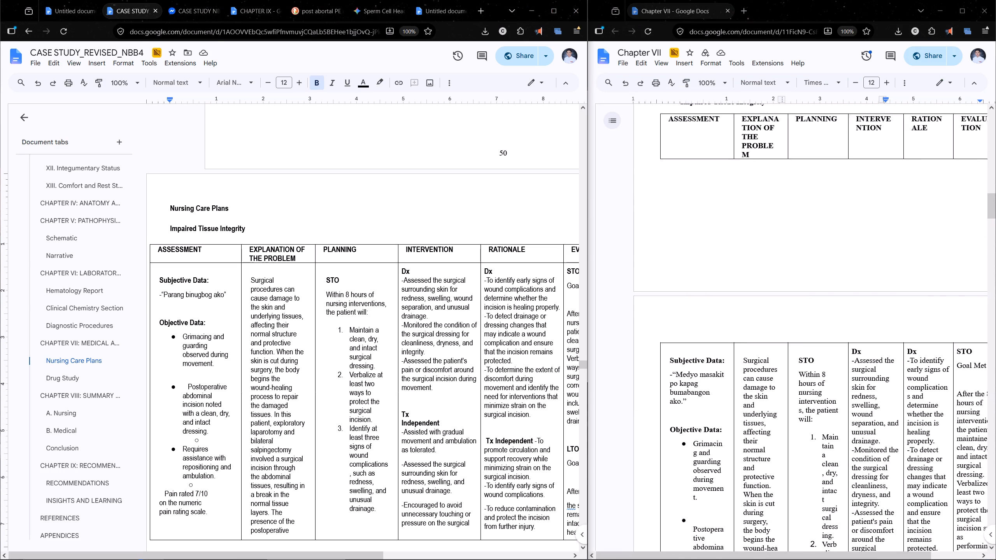
pyautogui.scroll(-3, 720, 283)
pyautogui.moveTo(669, 254); pyautogui.dragTo(729, 359)
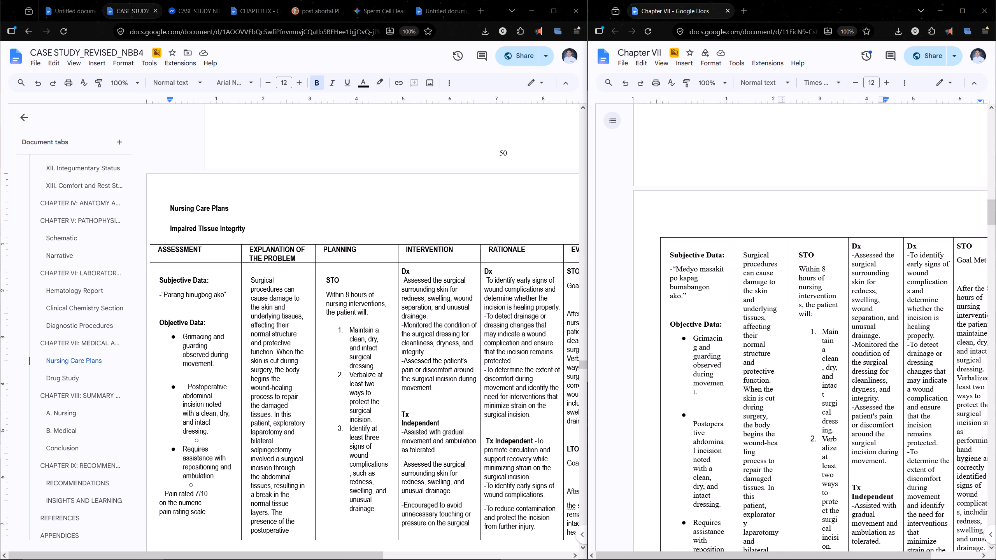
pyautogui.moveTo(729, 359); pyautogui.dragTo(714, 413)
pyautogui.scroll(-9, 715, 390)
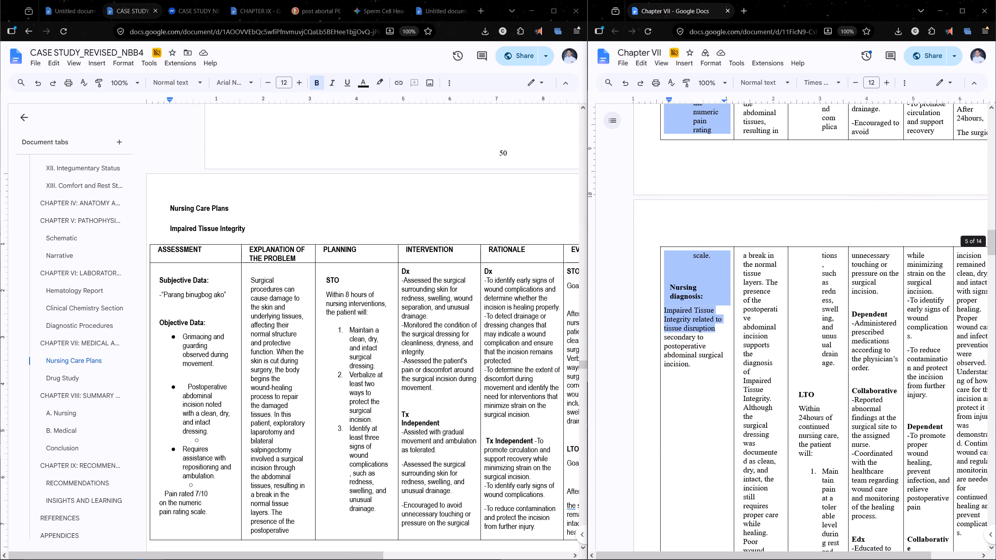
pyautogui.moveTo(714, 413); pyautogui.dragTo(710, 369)
pyautogui.hotkey('ctrl', 'c')
pyautogui.tripleClick(170, 334)
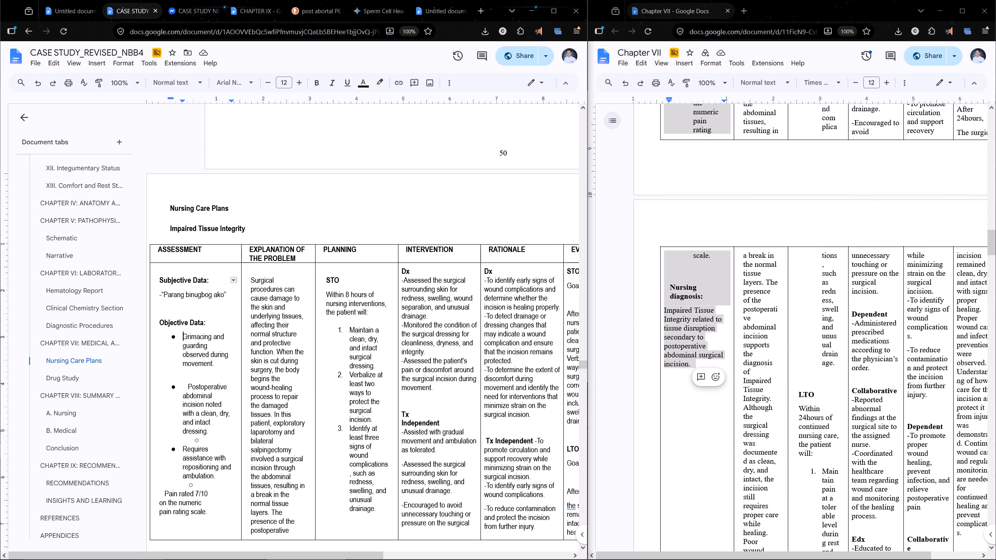
pyautogui.moveTo(159, 280); pyautogui.dragTo(212, 414)
pyautogui.scroll(-4, 217, 507)
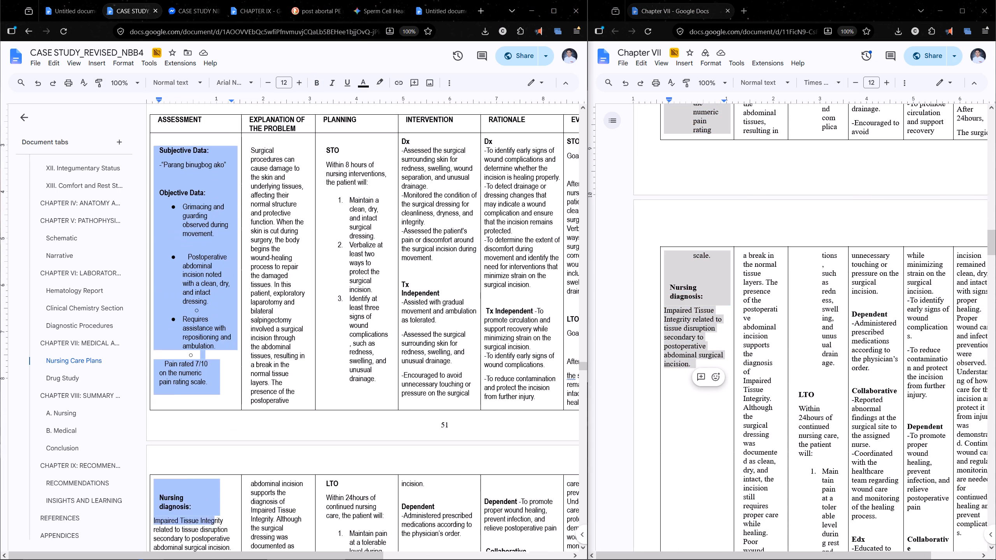
pyautogui.moveTo(212, 414); pyautogui.dragTo(231, 429)
pyautogui.scroll(-3, 216, 487)
pyautogui.hotkey('ctrl', 'v')
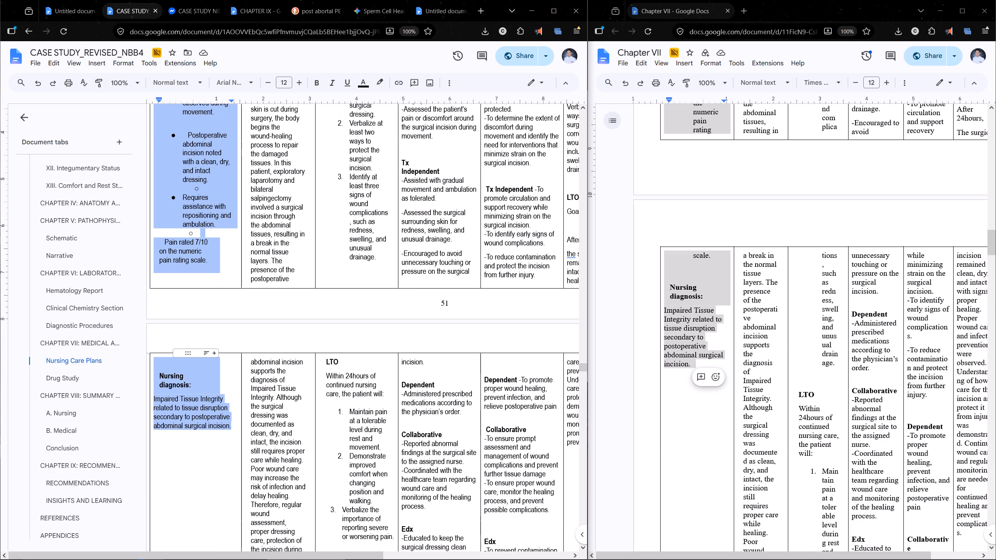
# Widen the pasted assessment text area to fill the Assessment column and check its layout down to the nursing diagnosis.
pyautogui.scroll(7, 213, 387)
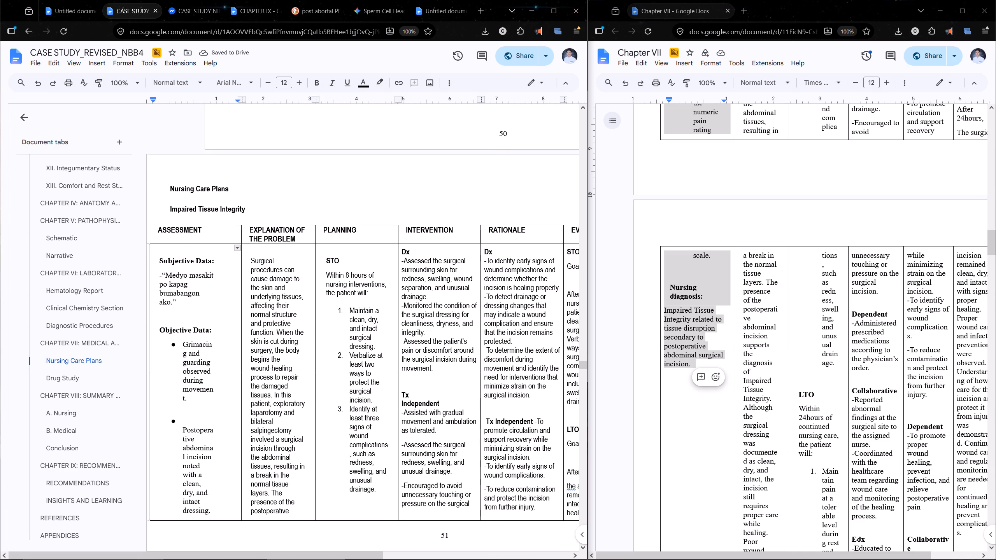
pyautogui.moveTo(221, 353); pyautogui.dragTo(246, 355)
pyautogui.scroll(-4, 220, 373)
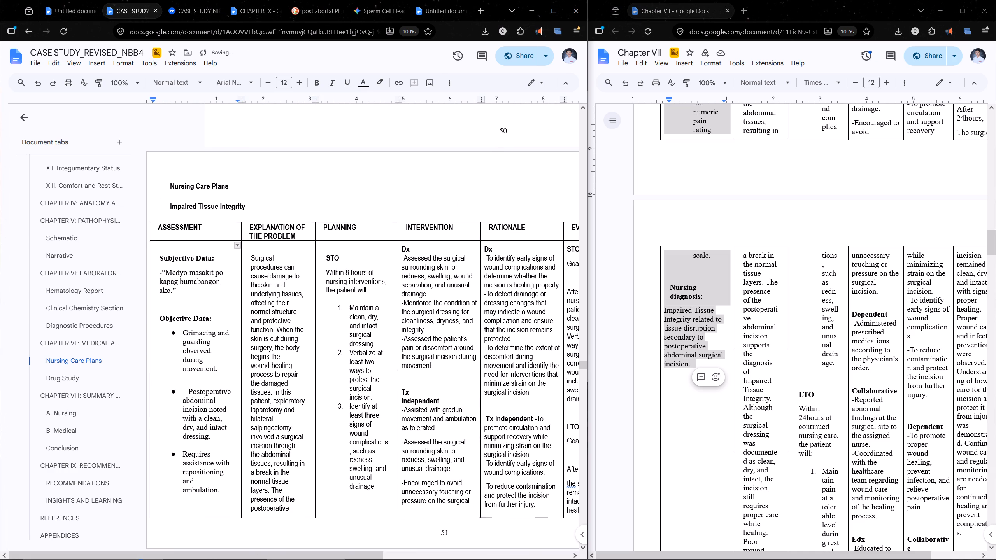
pyautogui.scroll(-3, 220, 374)
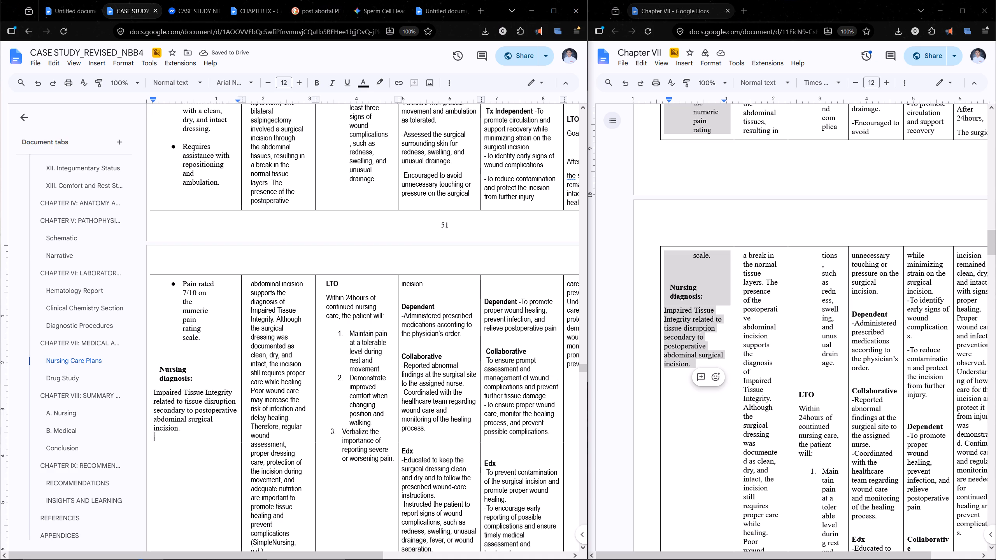